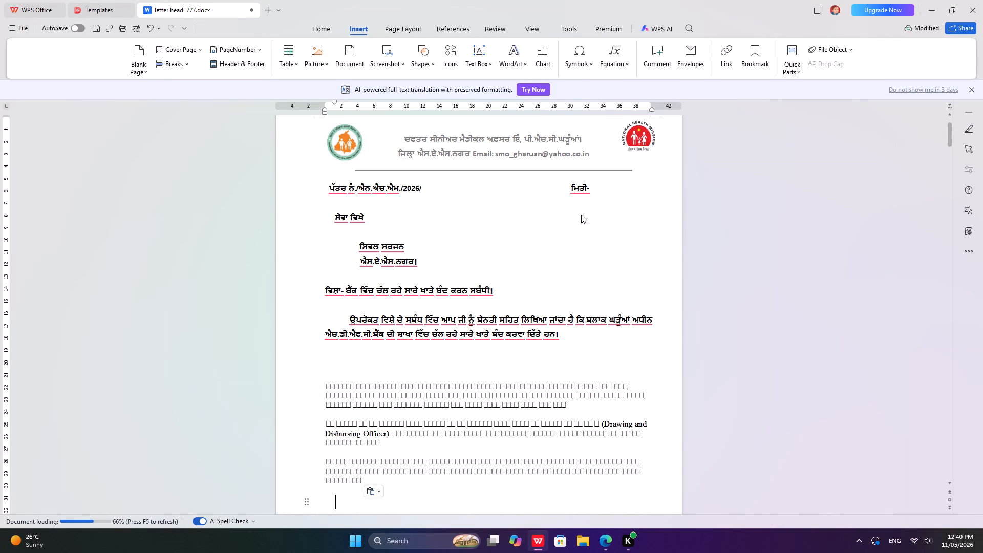
scroll(368, 359, "down", 4)
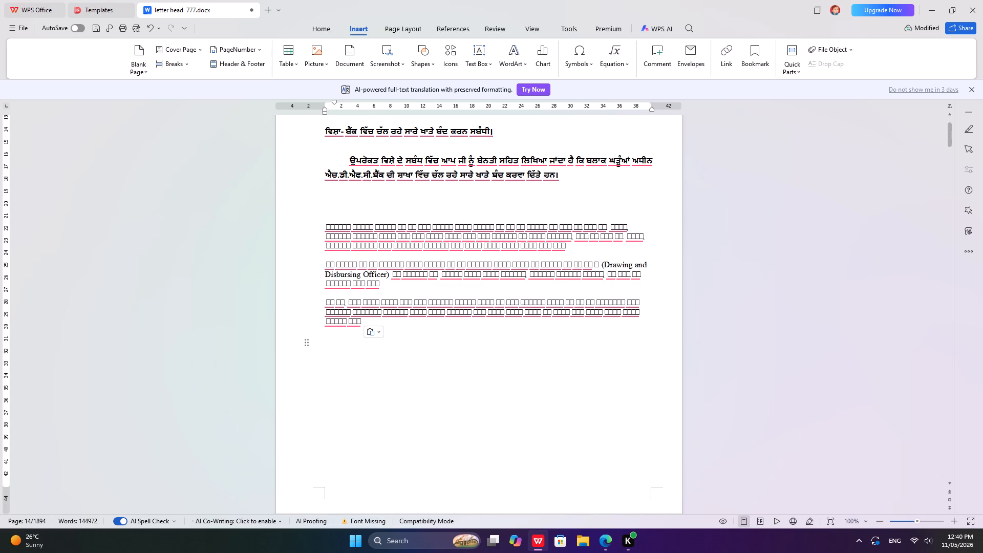
left_click_drag(323, 222, 360, 316)
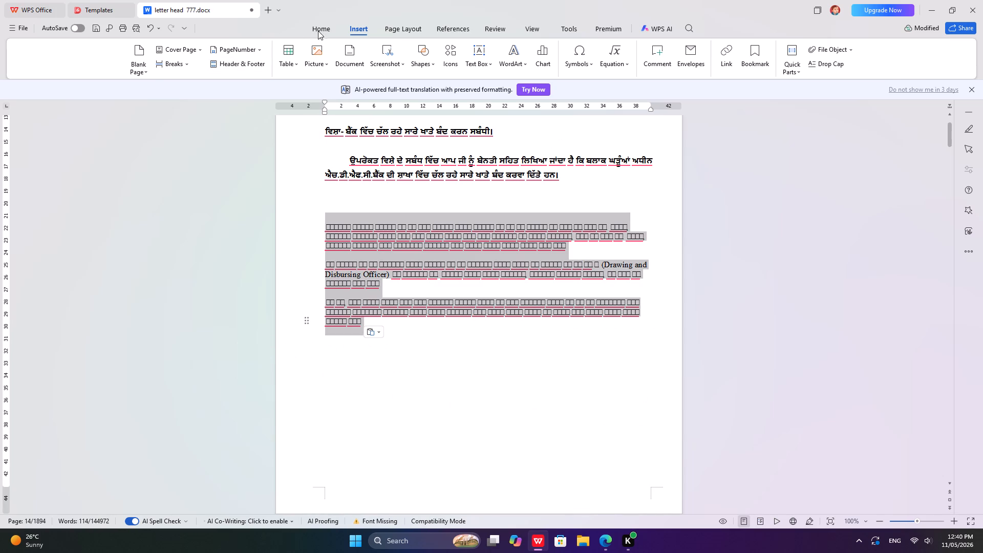
left_click(319, 29)
left_click(166, 49)
left_click(154, 50)
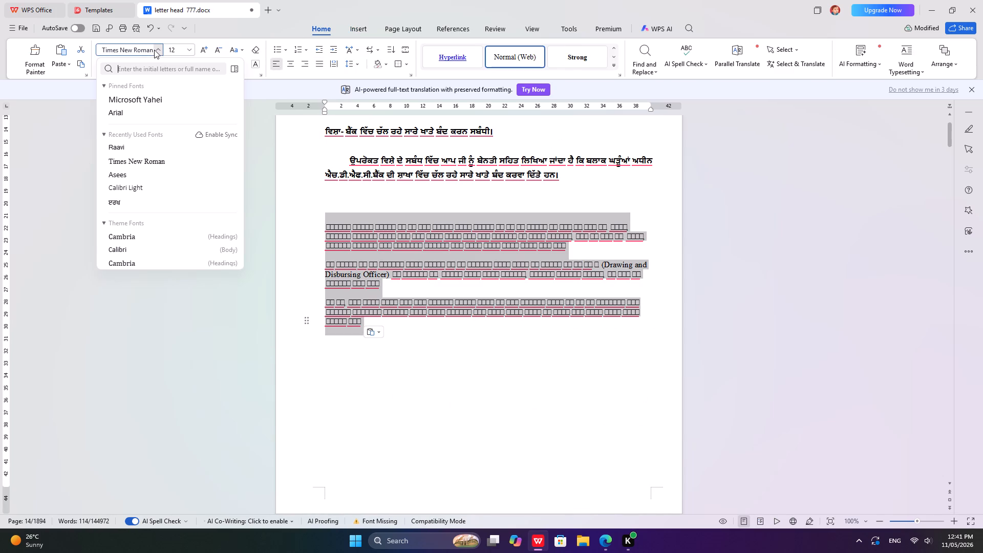
key("r")
key("a")
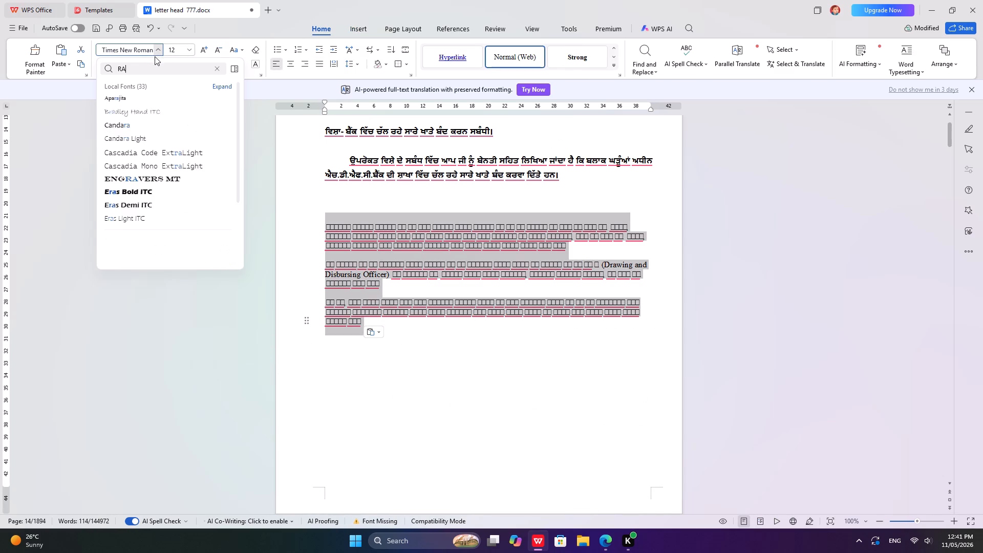
key("a")
left_click(128, 97)
scroll(559, 325, "up", 3)
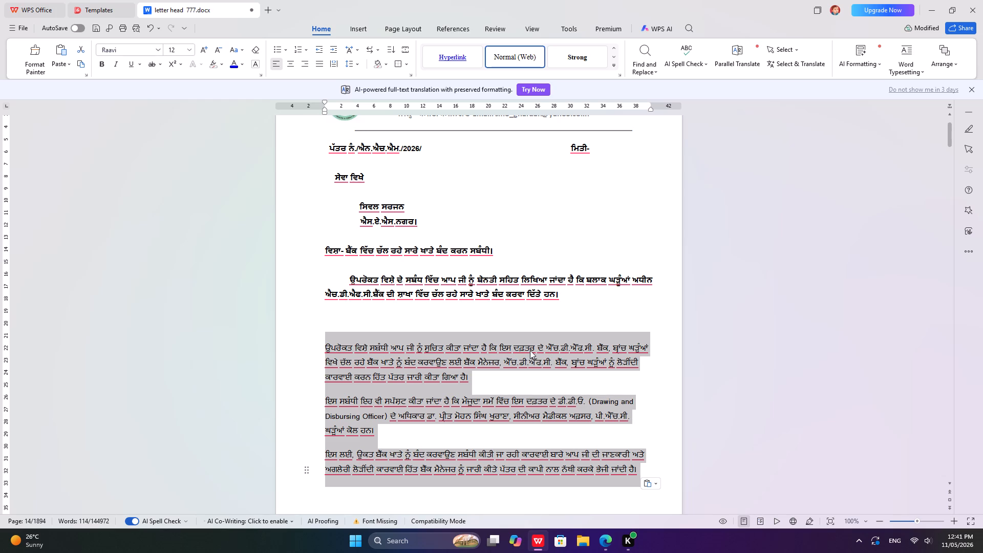
Copy the first pasted paragraph's text from "ਬ੍ਰਾਂਚ ਘੜੂੰਆਂ" through the end of that paragraph.
left_click(616, 346)
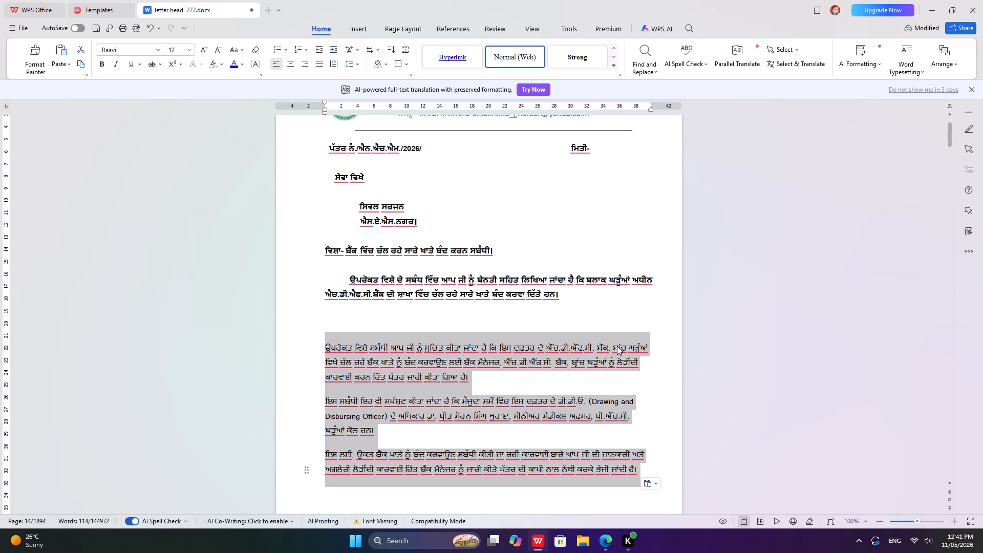
left_click(576, 378)
left_click(613, 347)
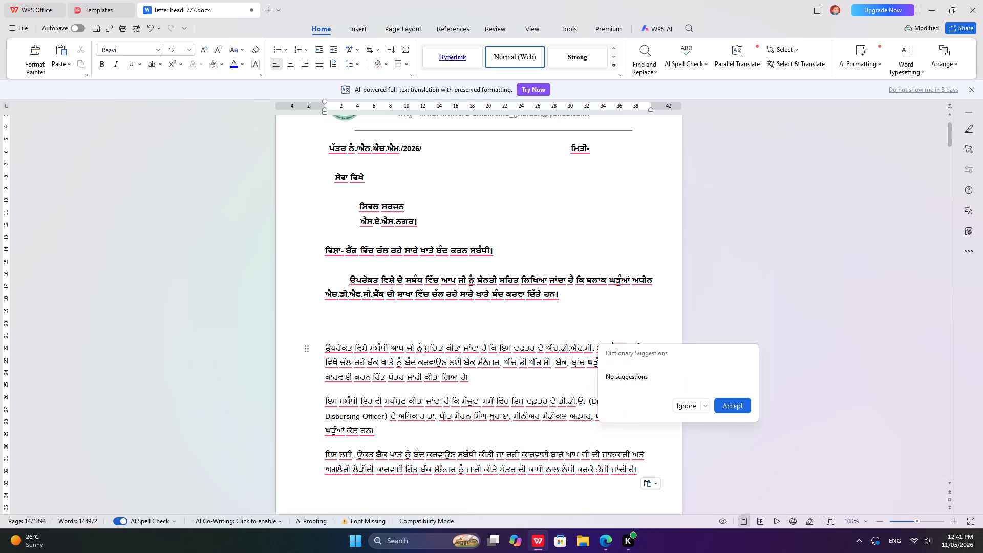
left_click(556, 396)
left_click_drag(614, 349, 574, 371)
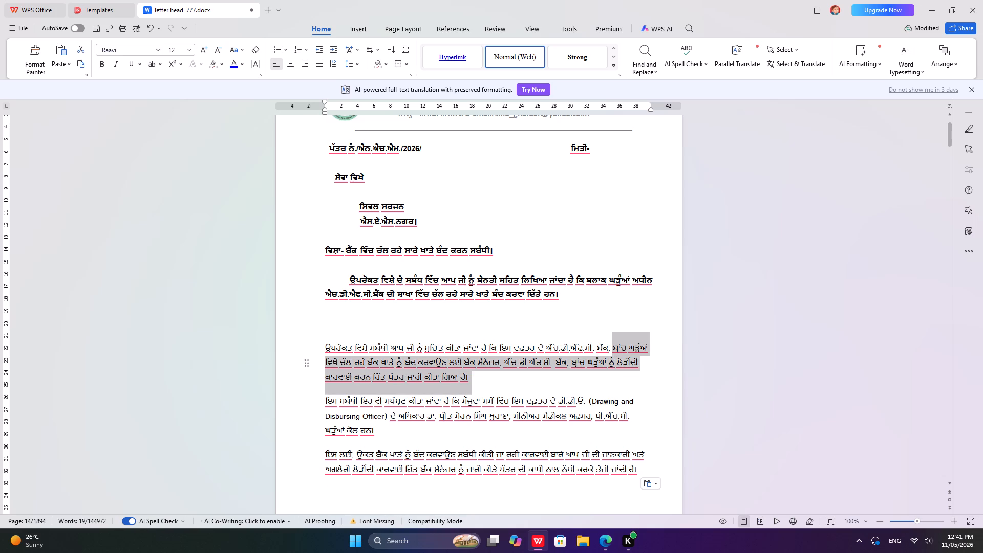
left_click_drag(574, 371, 474, 360)
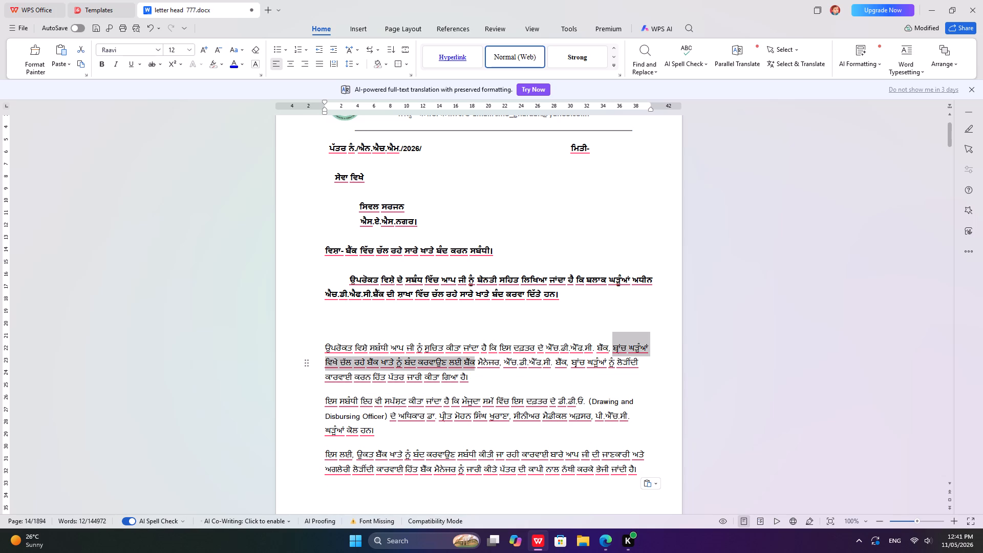
left_click_drag(474, 360, 460, 358)
left_click_drag(460, 358, 562, 361)
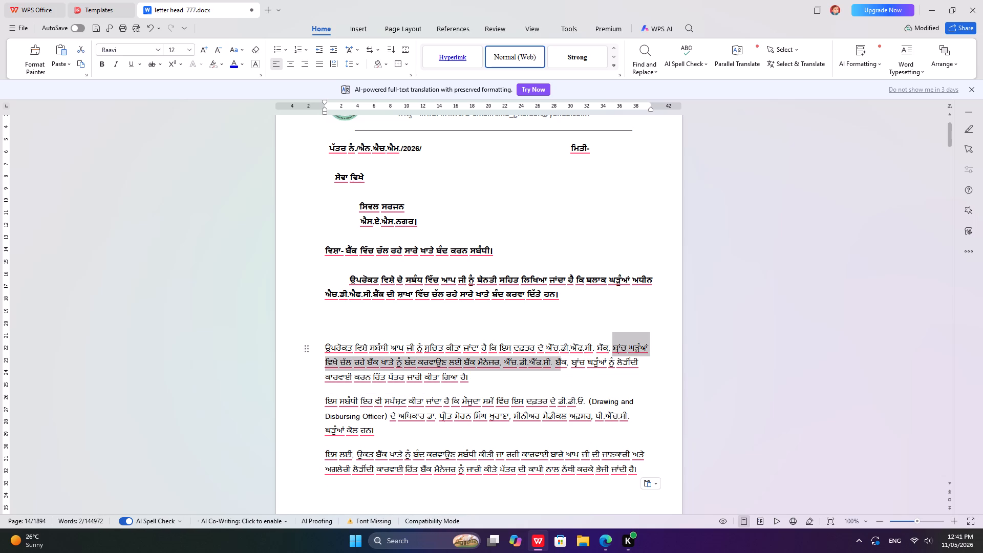
left_click_drag(562, 361, 566, 376)
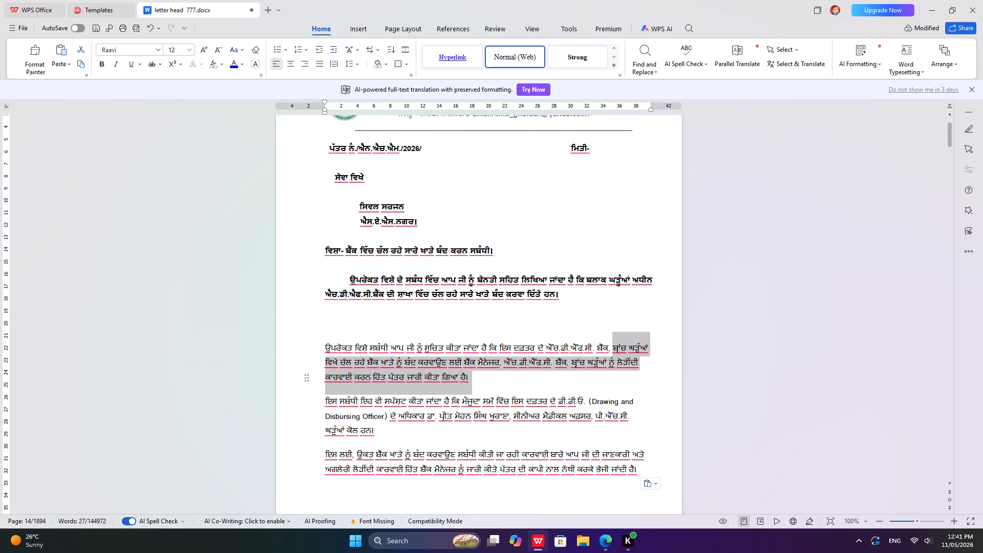
left_click_drag(566, 376, 563, 376)
key("ctrl+c")
Insert ", ਬਰਾਂਚ ਘੜੂੰਆਂ" after "ਐਚ.ਡੀ.ਐਫ.ਸੀ.ਬੈਂਕ" in the bold paragraph below the subject line.
left_click(583, 306)
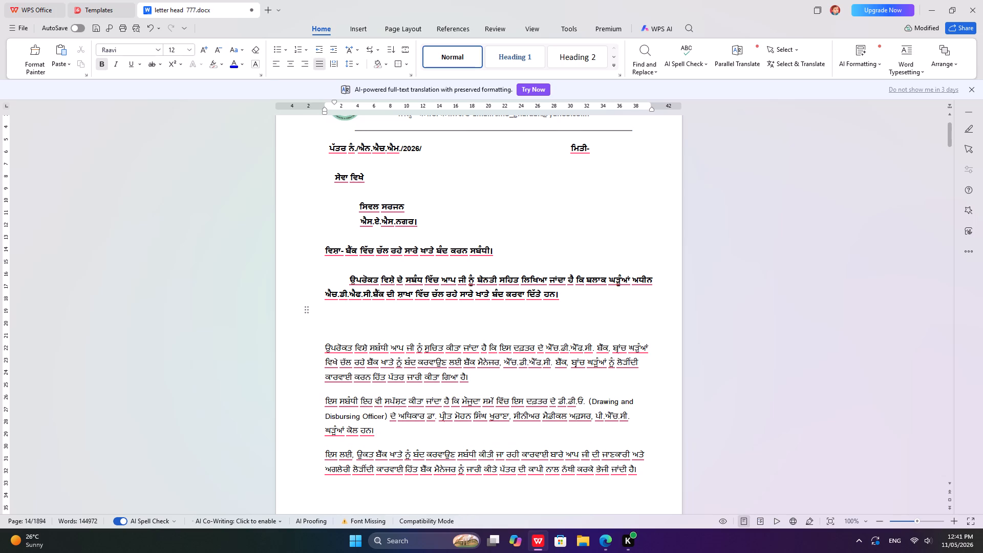
left_click(385, 291)
type(", YJ")
key("BackSpace")
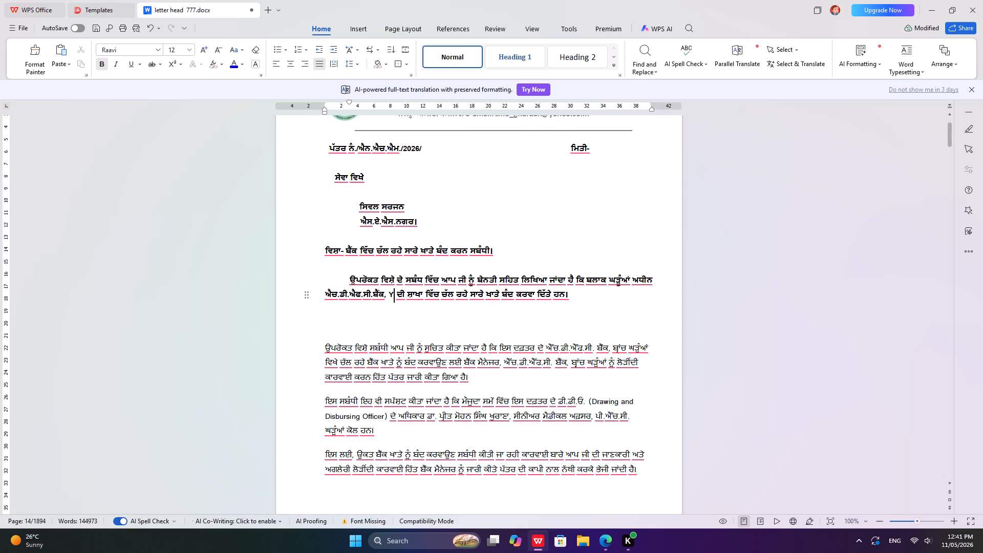
key("BackSpace")
key("y")
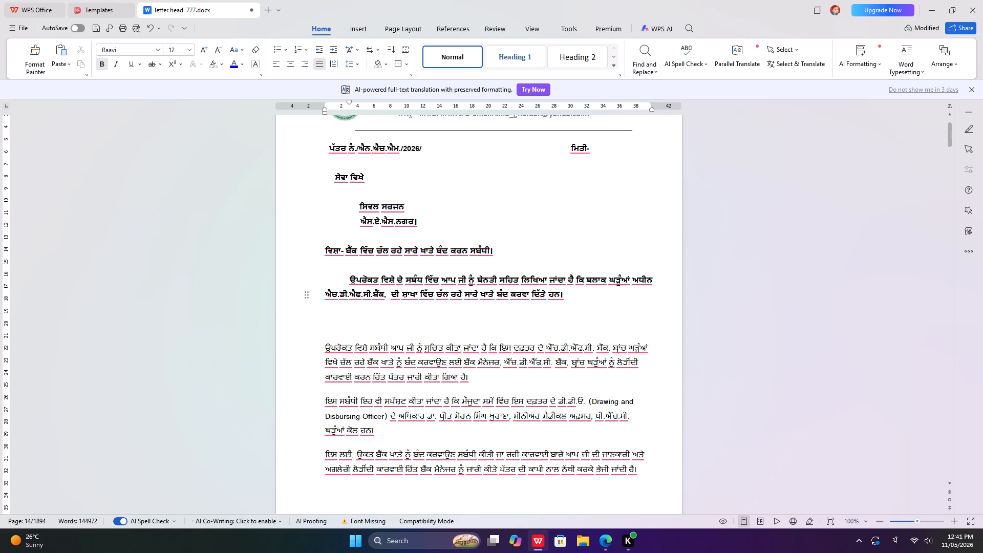
type("YJEx; ijTe")
key("BackSpace")
type("Xex")
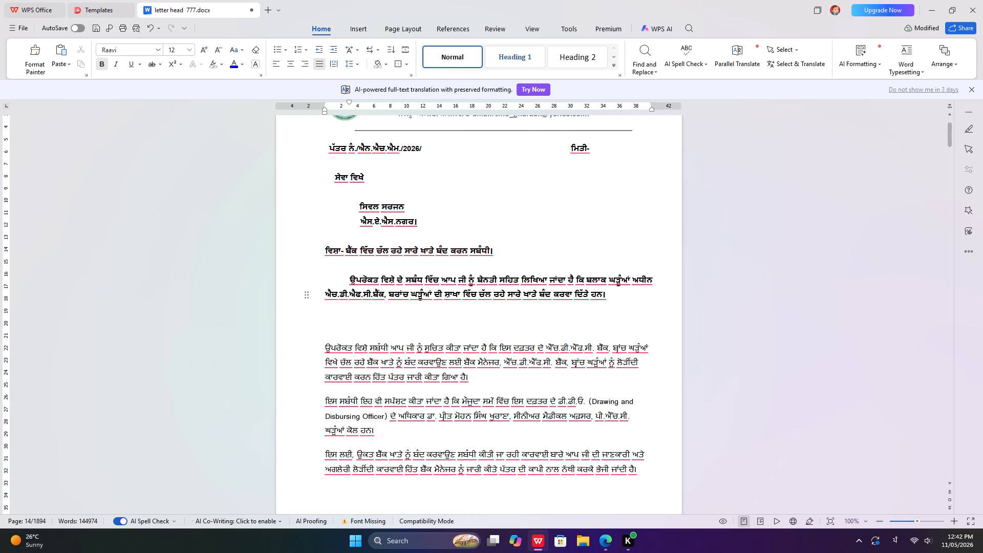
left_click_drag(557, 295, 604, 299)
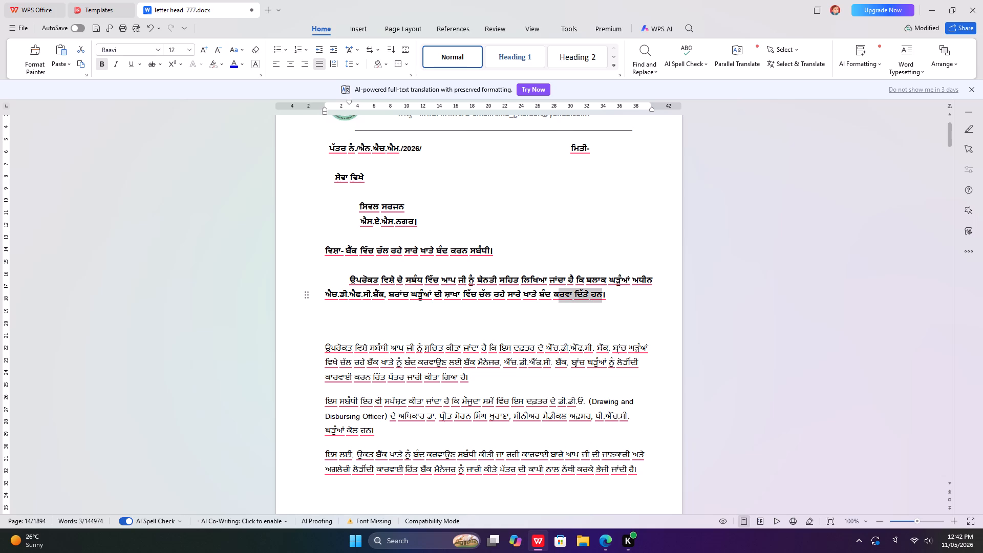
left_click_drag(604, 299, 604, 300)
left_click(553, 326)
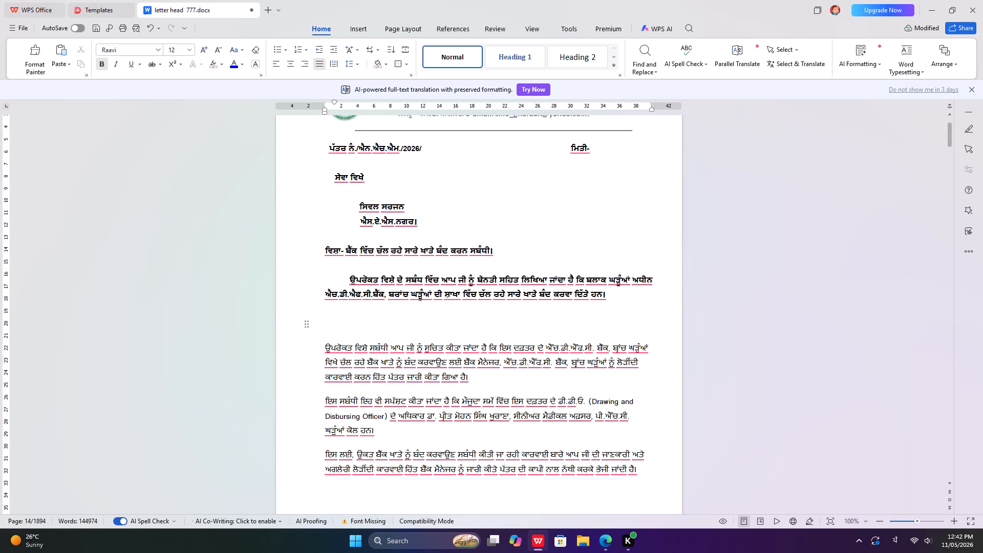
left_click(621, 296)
Delete the second pasted paragraph, which mentions the Drawing and Disbursing Officer.
left_click_drag(326, 403, 575, 418)
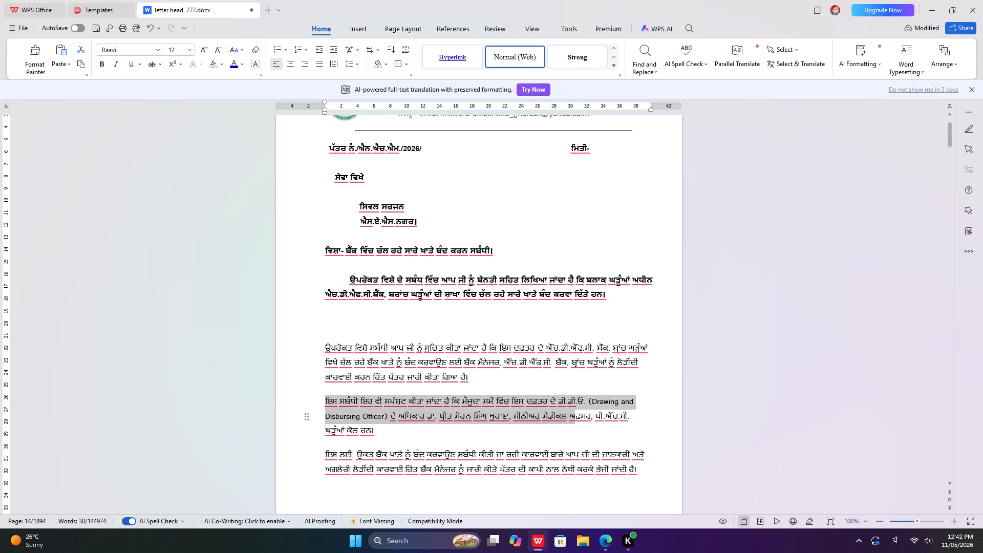
left_click_drag(575, 418, 619, 429)
key("Delete")
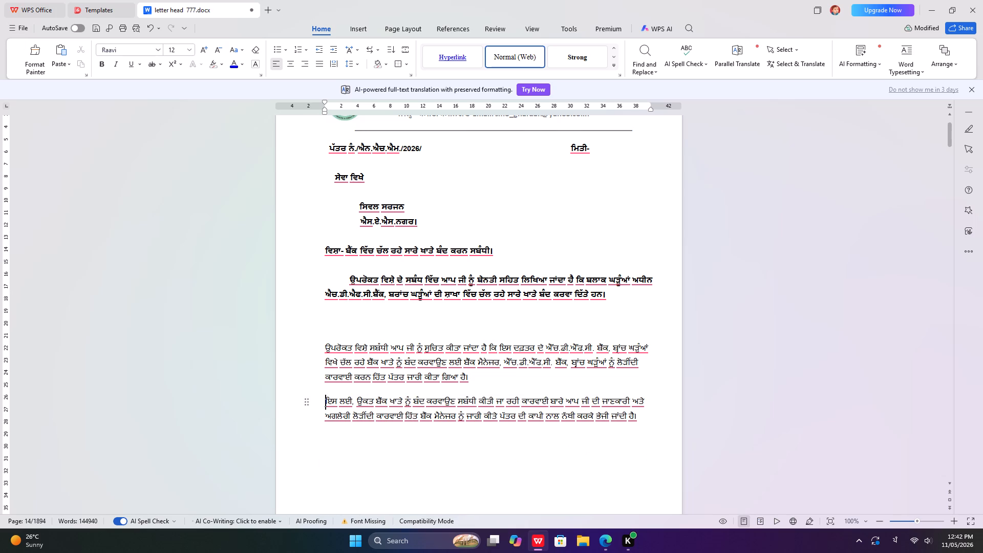
Review the bold paragraph below the subject against the two remaining pasted paragraphs.
left_click(617, 298)
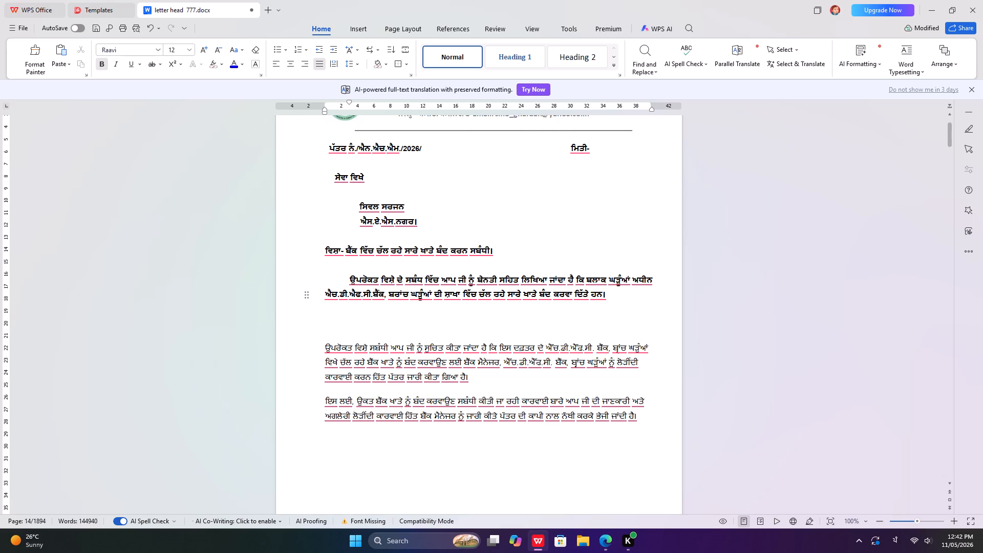
left_click(538, 292)
left_click(506, 388)
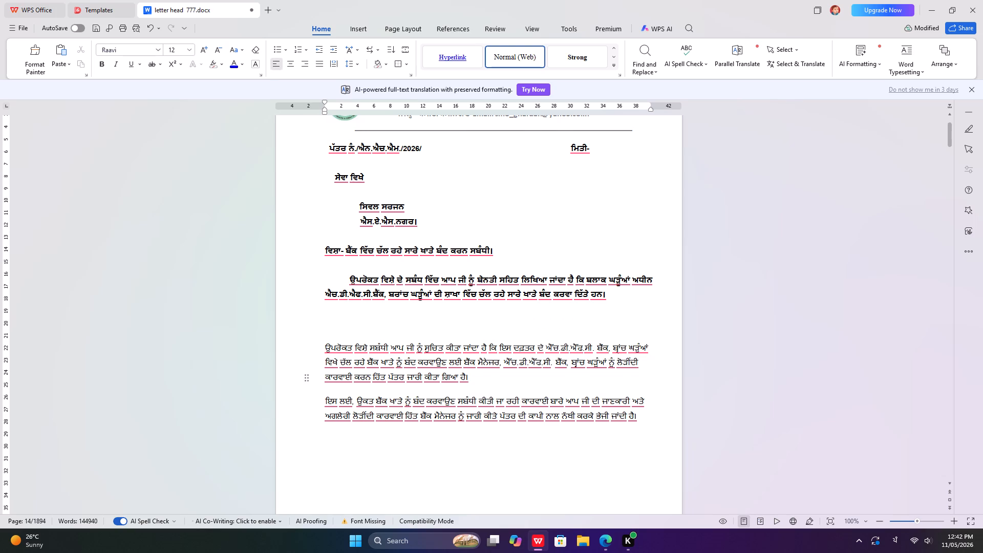
left_click_drag(479, 381, 296, 354)
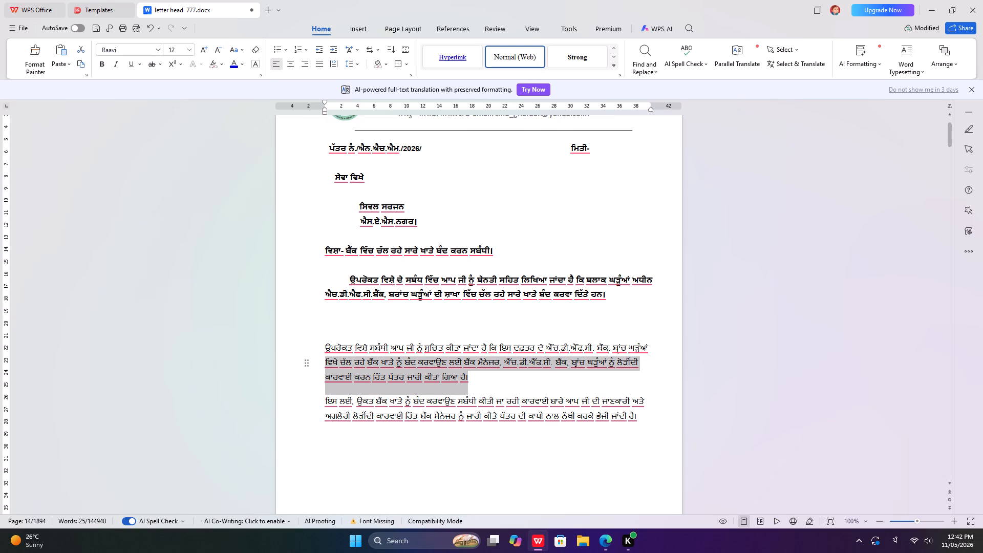
left_click_drag(296, 354, 295, 342)
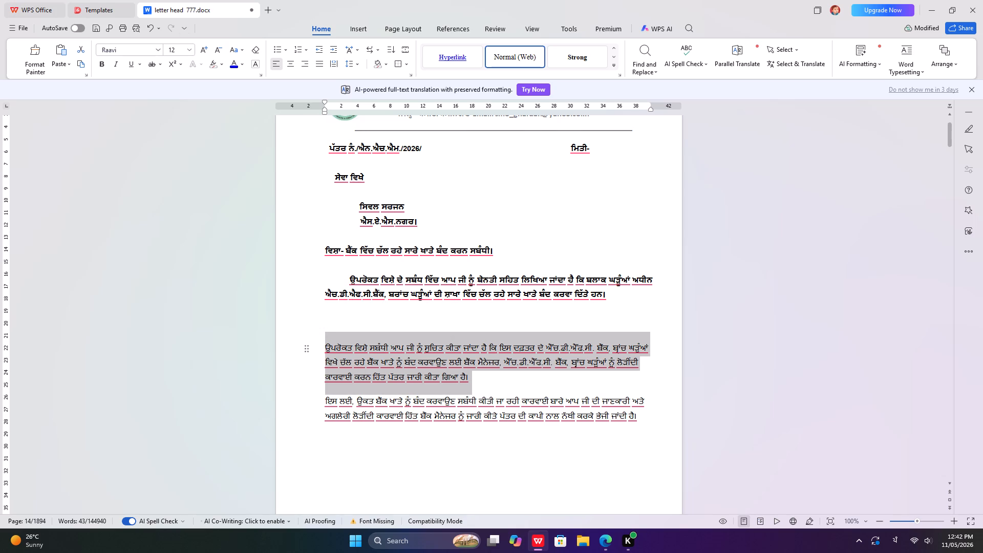
left_click(557, 399)
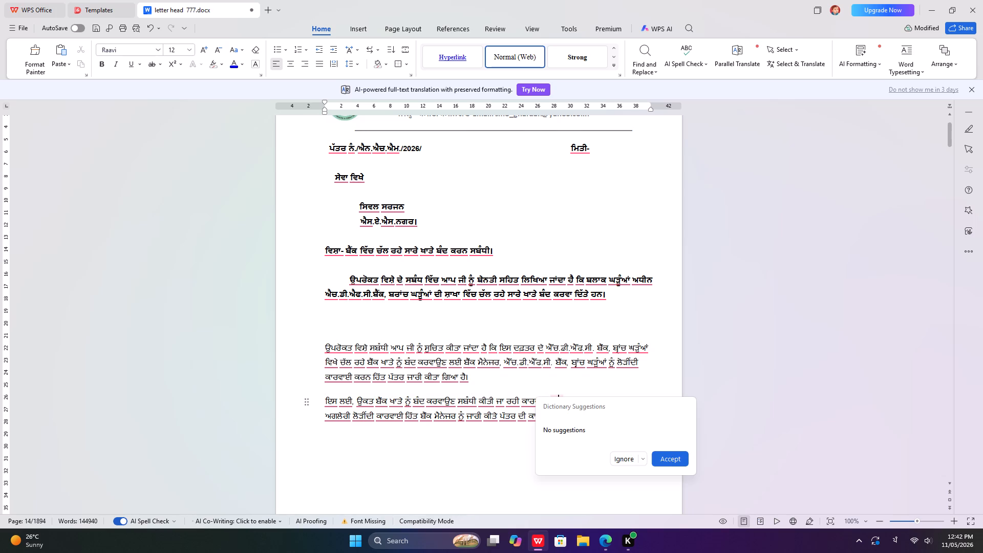
left_click(348, 425)
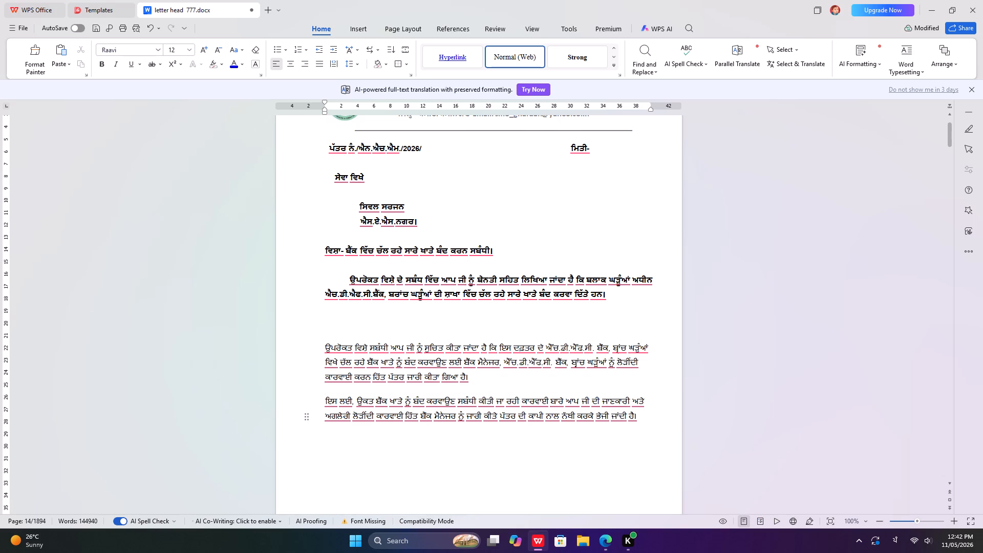
left_click(615, 292)
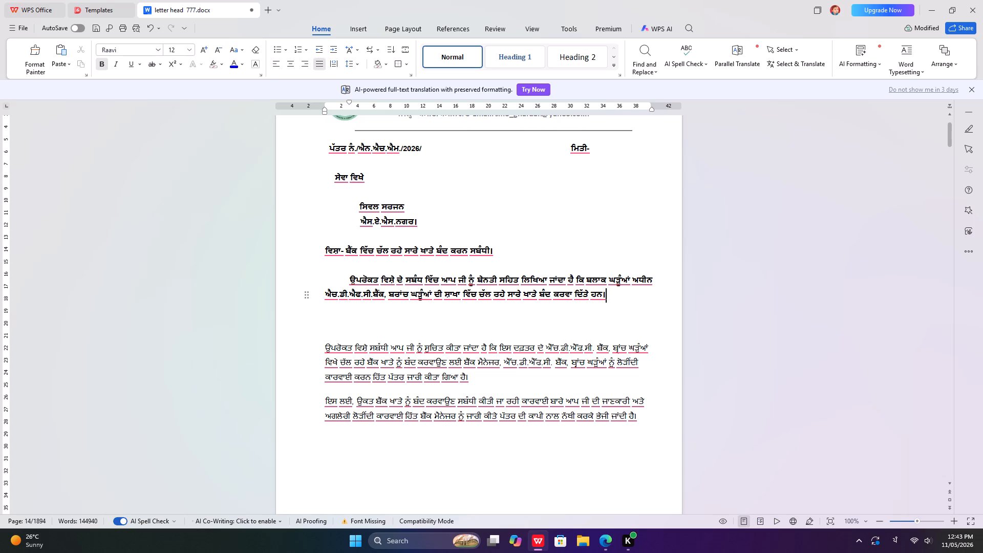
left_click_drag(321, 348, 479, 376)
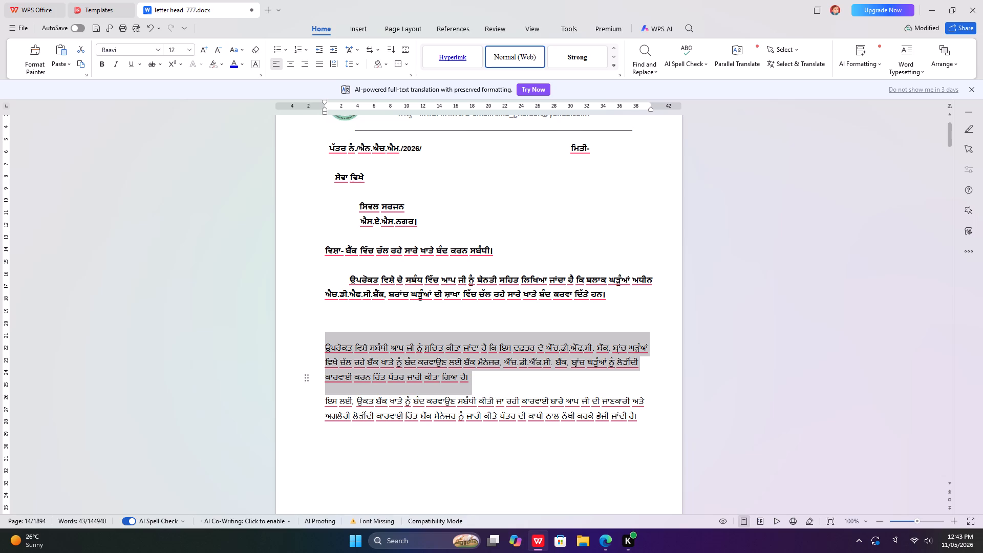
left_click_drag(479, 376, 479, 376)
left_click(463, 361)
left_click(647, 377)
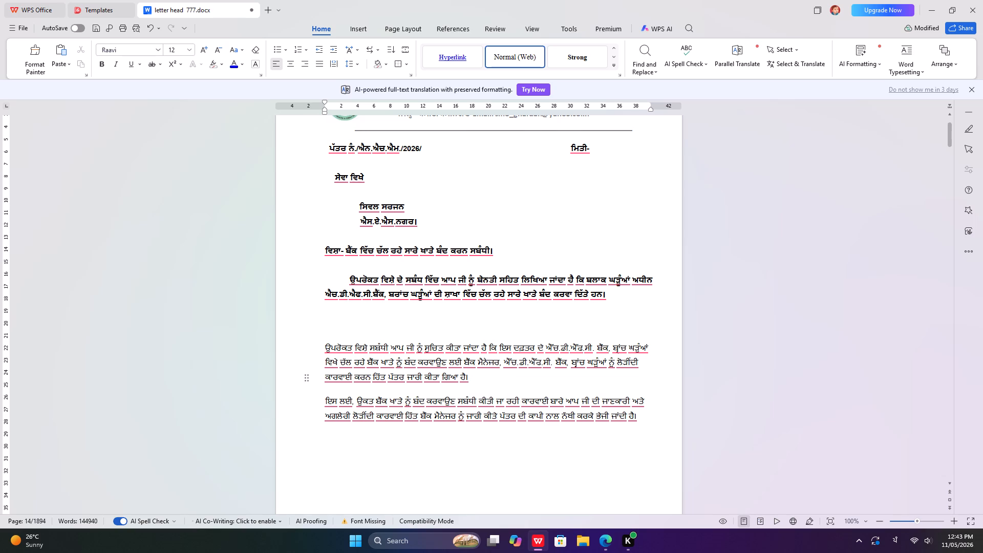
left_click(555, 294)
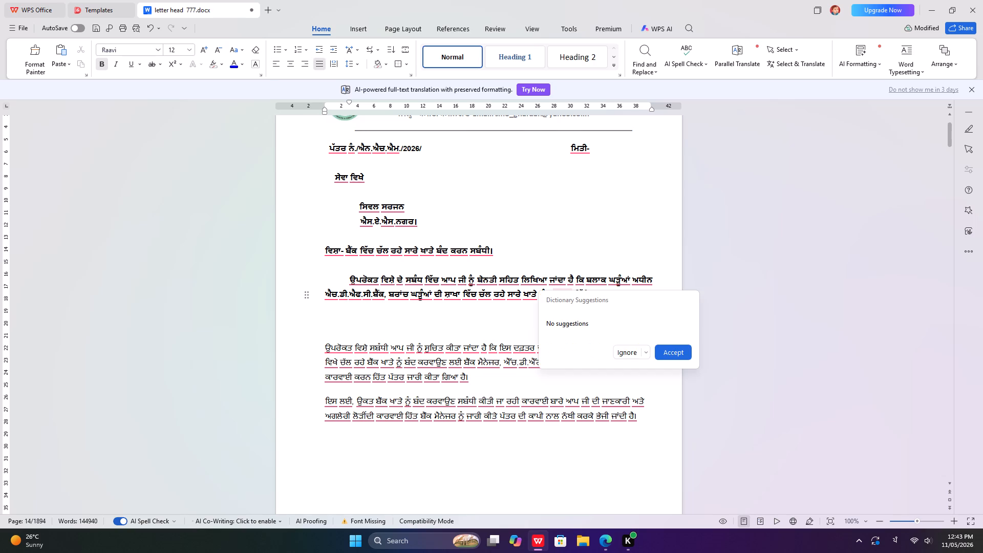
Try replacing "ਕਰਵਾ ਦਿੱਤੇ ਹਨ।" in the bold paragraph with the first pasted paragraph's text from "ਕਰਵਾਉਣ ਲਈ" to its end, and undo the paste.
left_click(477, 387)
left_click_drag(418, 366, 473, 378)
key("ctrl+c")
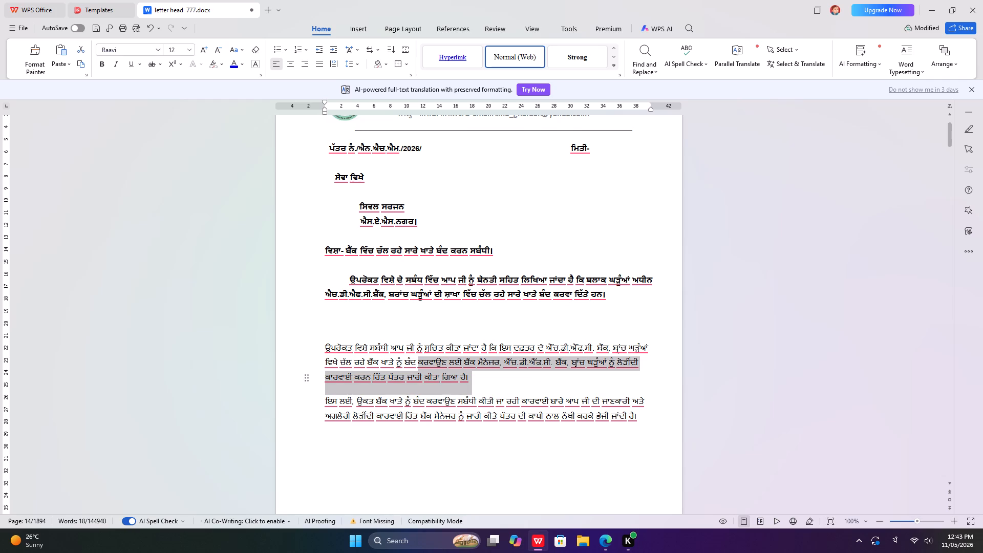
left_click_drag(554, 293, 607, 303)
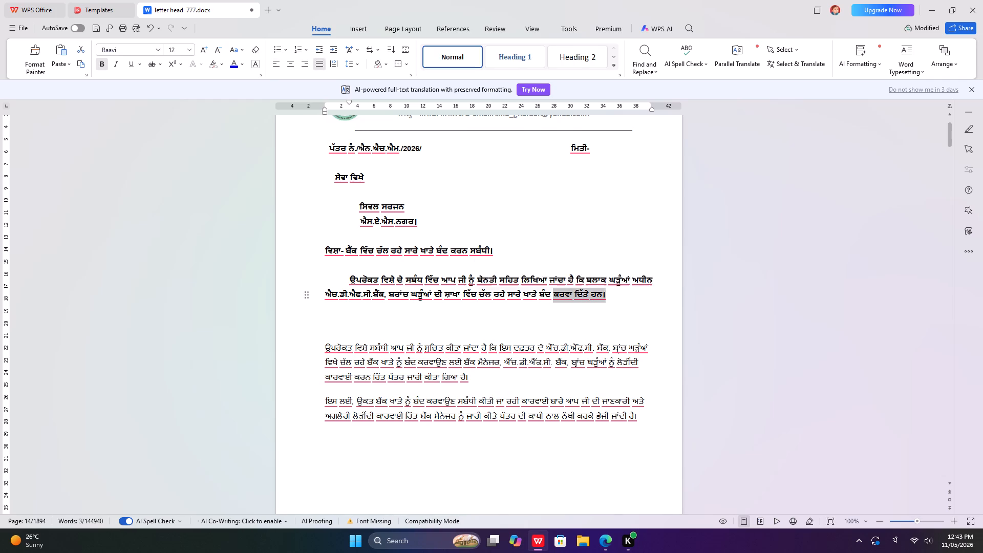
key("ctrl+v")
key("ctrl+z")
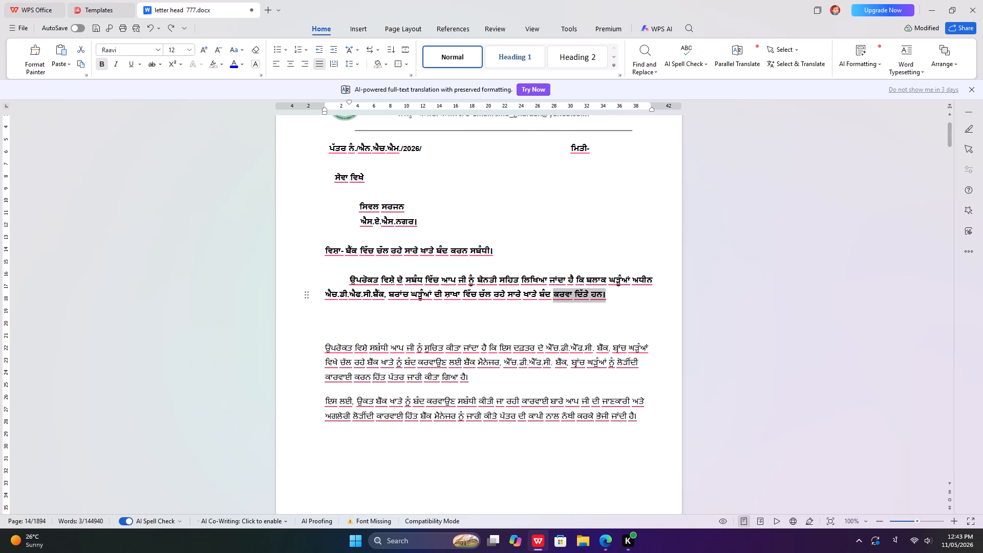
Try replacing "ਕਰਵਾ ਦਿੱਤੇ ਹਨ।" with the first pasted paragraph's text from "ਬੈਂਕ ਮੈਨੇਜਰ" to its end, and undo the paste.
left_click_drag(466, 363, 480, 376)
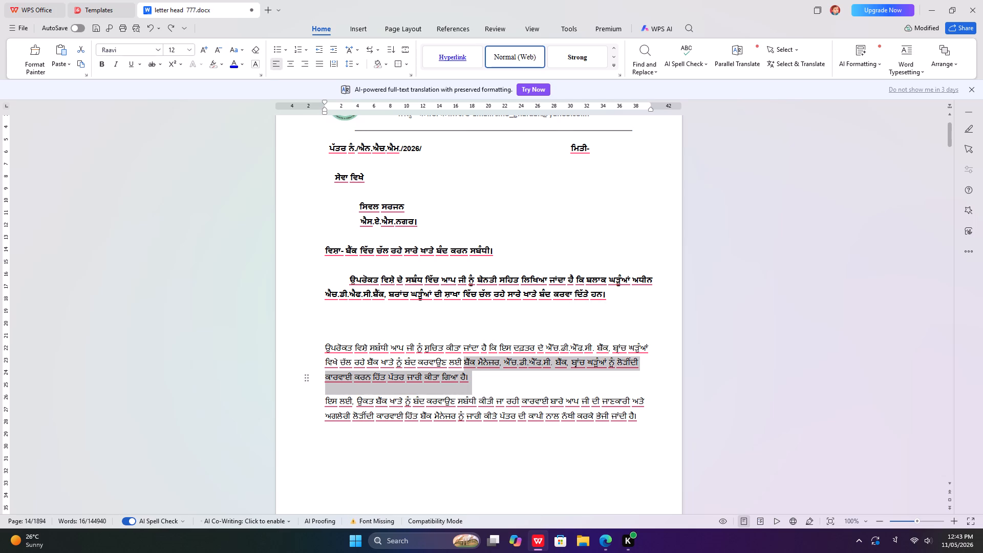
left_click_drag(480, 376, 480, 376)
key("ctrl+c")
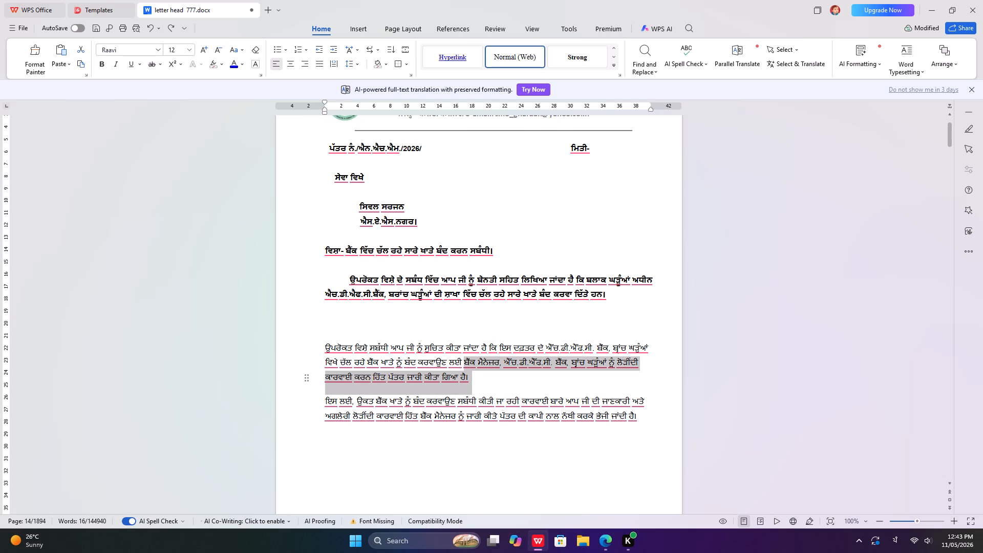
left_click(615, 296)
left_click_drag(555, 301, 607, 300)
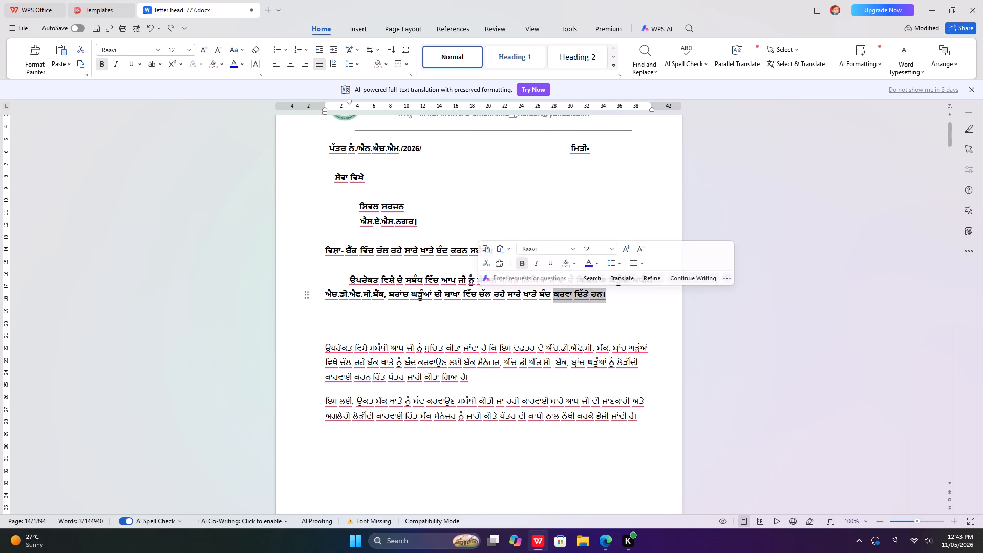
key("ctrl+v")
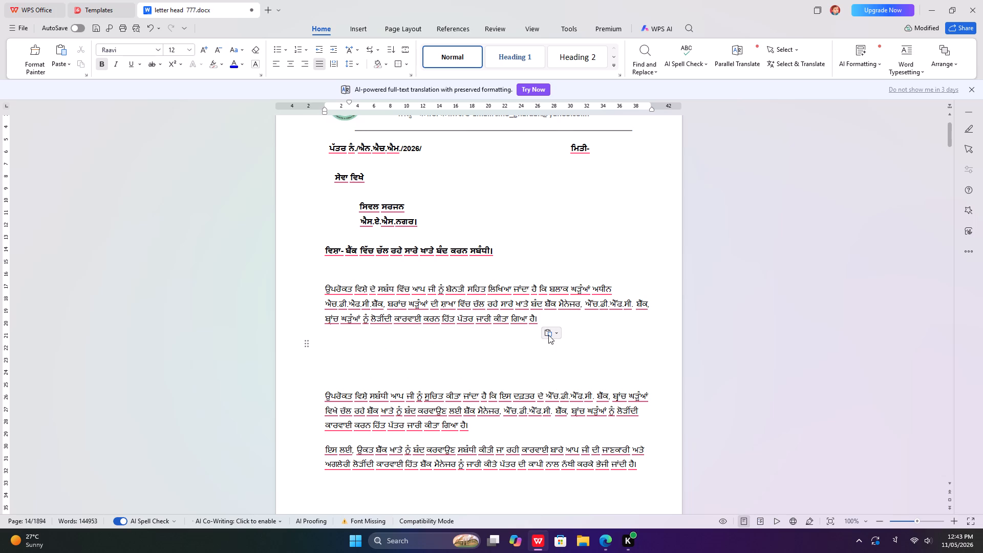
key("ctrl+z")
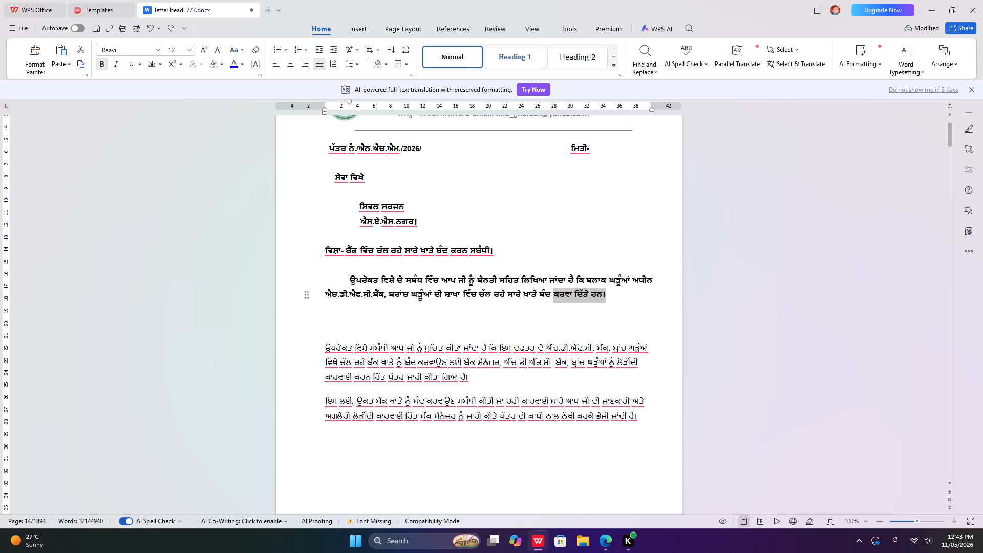
Delete "ਕਰਵਾ ਦਿੱਤੇ ਹਨ।" from the end of the bold paragraph below the subject line.
key("Delete")
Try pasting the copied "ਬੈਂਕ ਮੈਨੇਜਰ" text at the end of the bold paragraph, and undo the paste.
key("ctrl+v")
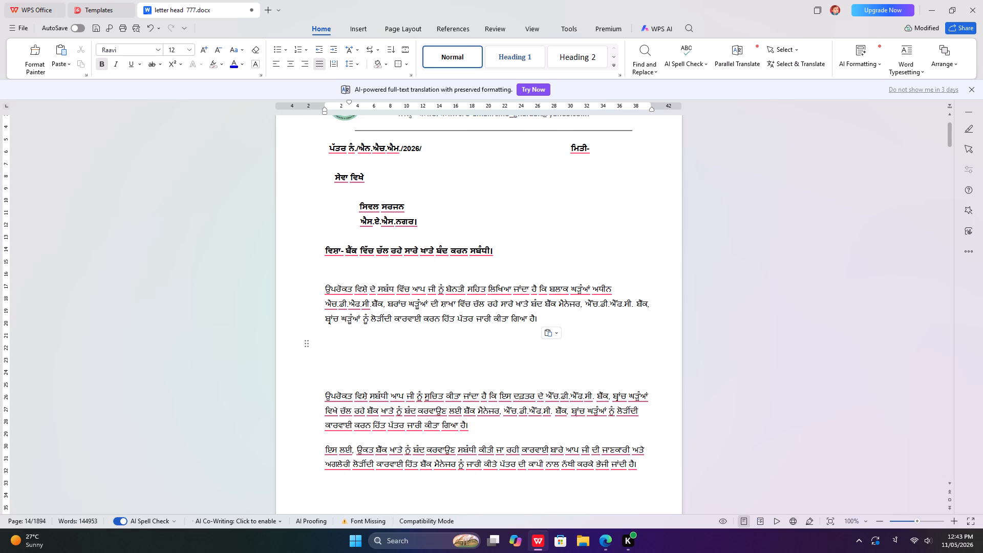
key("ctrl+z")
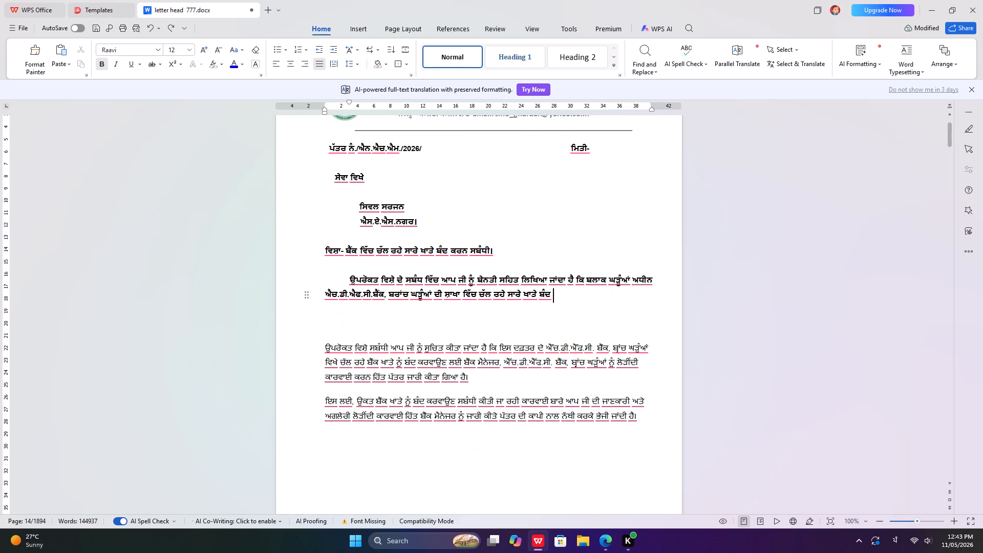
Join the first pasted paragraph onto the bold paragraph after "ਖਾਤੇ ਬੰਦ", removing the blank lines and its opening text before "ਕਰਵਾਉਣ ਲਈ ਬੈਂਕ ਮੈਨੇਜਰ".
left_click(570, 297)
key("Delete")
key("Delete")
key("Delete")
key("Delete")
key("Delete")
key("Delete")
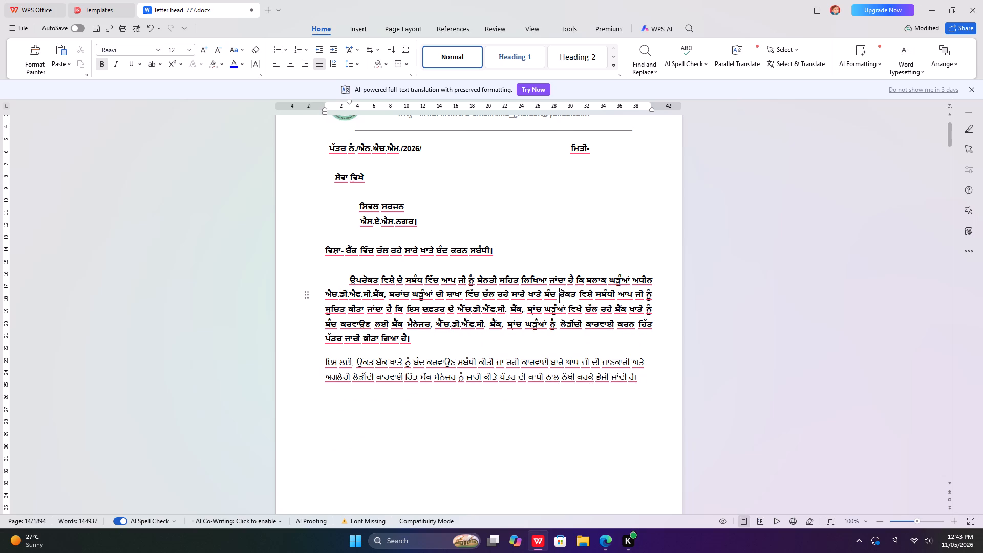
key("Delete")
key("Delete")
key("Delete")
key("Delete")
key("Delete")
key("Delete")
key("Delete")
key("Delete")
key("Delete")
key("Delete")
key("Delete")
key("Delete")
key("Delete")
key("Delete")
key("Delete")
key("Delete")
key("Delete")
key("Delete")
key("Delete")
key("Delete")
key("Delete")
key("Delete")
key("Delete")
key("Delete")
key("Delete")
key("Delete")
key("Delete")
key("Delete")
key("Delete")
key("Delete")
key("Delete")
key("Delete")
key("Delete")
key("Delete")
key("Delete")
key("Delete")
key("Delete")
key("Delete")
key("Delete")
key("Delete")
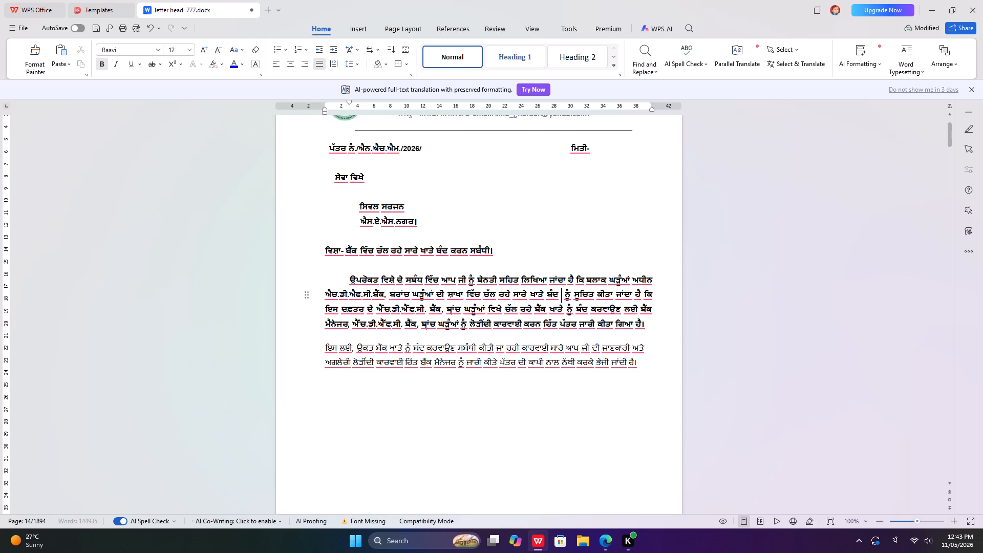
key("Delete")
key("Delete")
key("Delete")
key("Delete")
key("Delete")
key("Delete")
key("Delete")
key("Delete")
key("Delete")
key("Delete")
key("Delete")
key("Delete")
key("Delete")
key("Delete")
key("Delete")
key("Delete")
key("Delete")
key("Delete")
key("Delete")
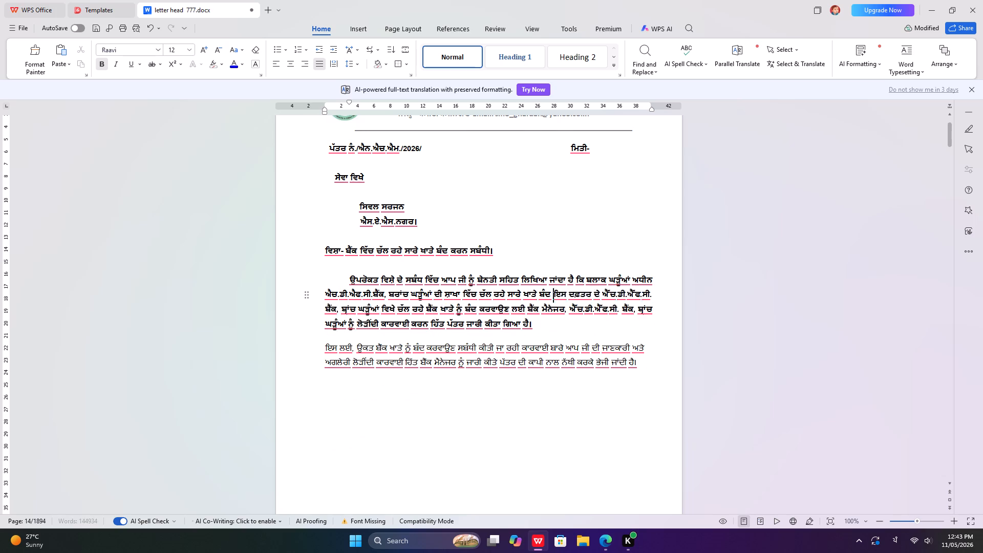
key("Delete")
key("Delete")
key("Delete")
key("Delete")
key("Delete")
key("Delete")
key("Delete")
key("Delete")
key("Delete")
key("Delete")
key("Delete")
key("Delete")
key("Delete")
key("Delete")
key("Delete")
key("Delete")
key("Delete")
key("Delete")
key("Delete")
key("Delete")
key("Delete")
key("Delete")
key("Delete")
key("Delete")
key("Delete")
key("Delete")
key("Delete")
key("Delete")
key("Delete")
key("Delete")
key("Delete")
key("Delete")
key("Delete")
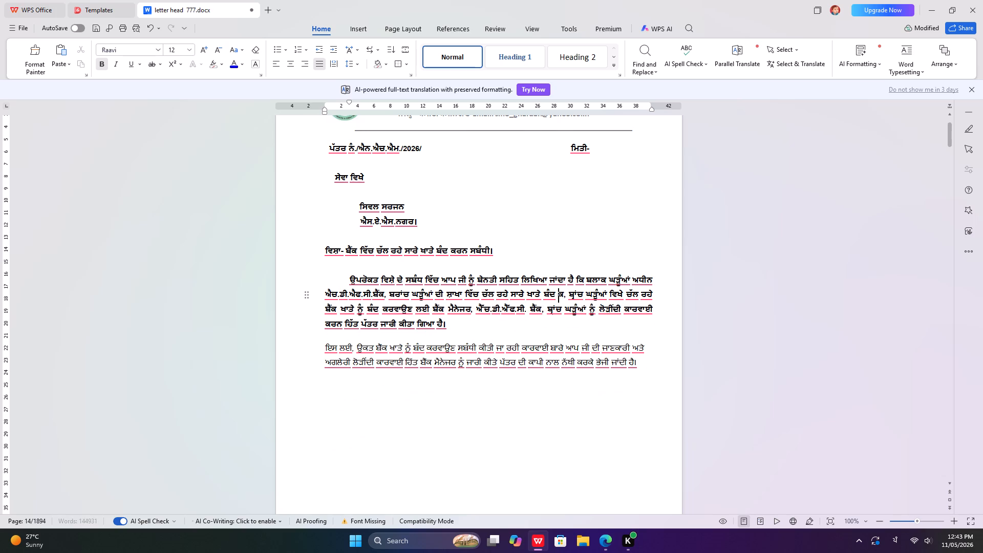
key("Delete")
key("Delete")
key("Delete")
key("Delete")
key("Delete")
key("Delete")
key("Delete")
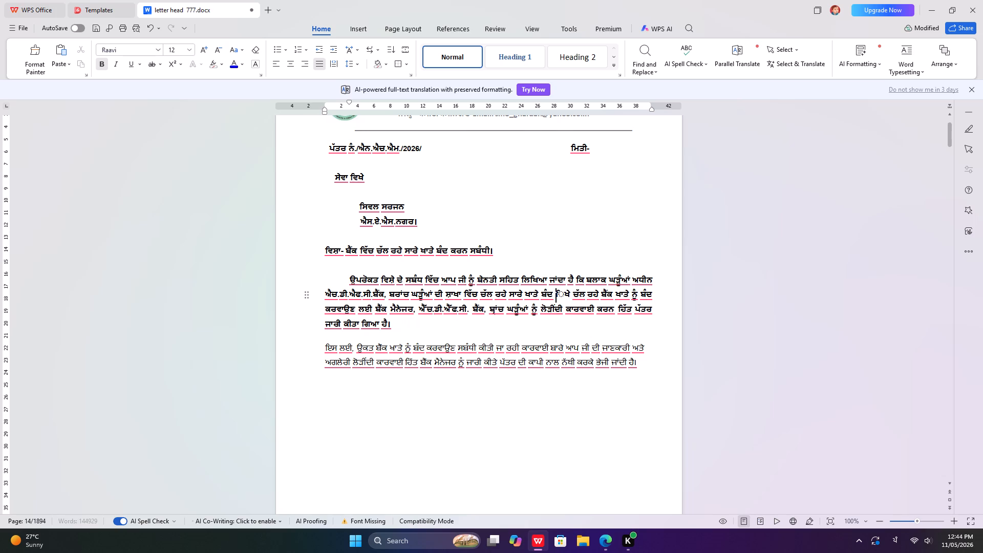
key("Delete")
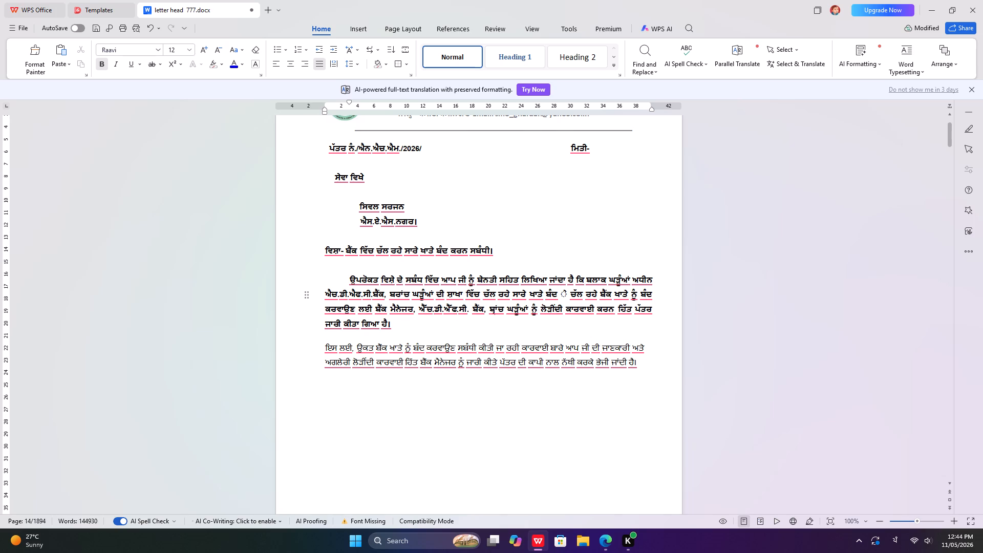
key("Delete")
key("Delete")
key("Delete")
key("Delete")
key("Delete")
key("Delete")
key("Delete")
key("Delete")
key("Delete")
key("Delete")
key("Delete")
key("Delete")
key("Delete")
key("Delete")
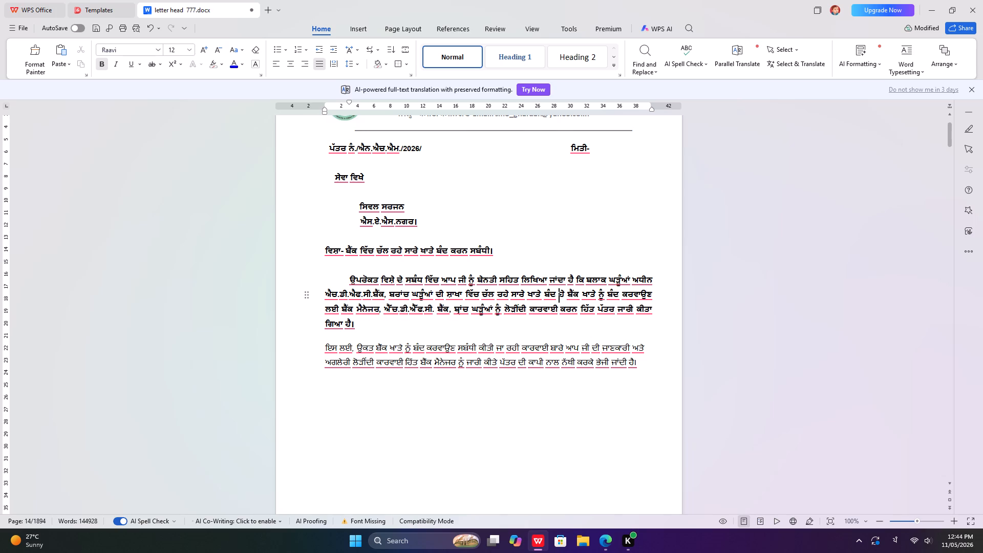
key("Delete")
key("Delete")
key("Delete")
key("Delete")
key("Delete")
key("Delete")
key("Delete")
key("Delete")
key("Delete")
key("Delete")
key("Delete")
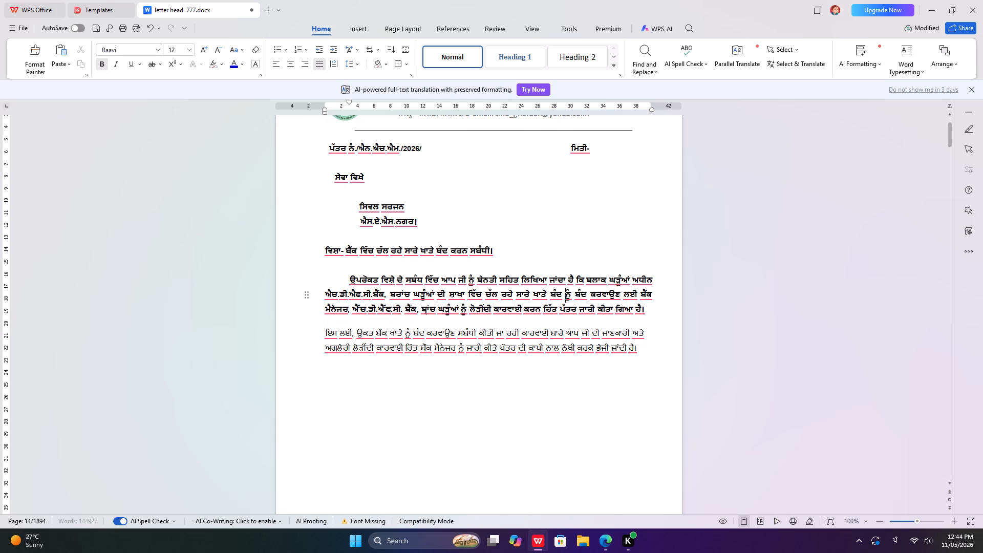
key("Delete")
key("Delete")
key("Delete")
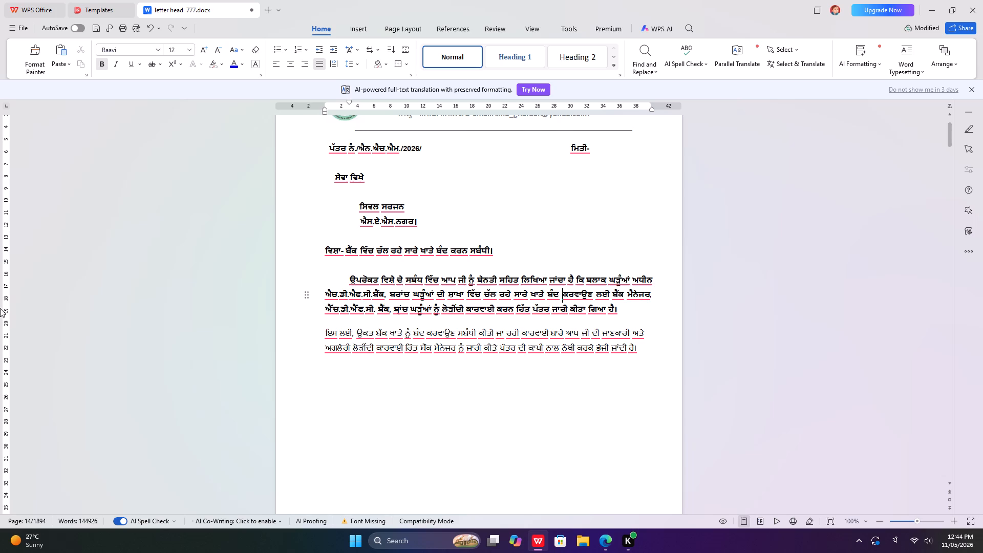
Add the sentence "ਜਿਸ ਦੀ ਕਾਪੀ ਨਾਲ ਨੱਥੀ ਕੀਤੀ ਜਾਂਦੀ ਹੈ ਜੀ।" at the end of the bold paragraph.
left_click(624, 310)
type("PFM KE")
key("BackSpace")
key("BackSpace")
type("OR KEHR VEN V$lR KRLR PExOR UW PR>")
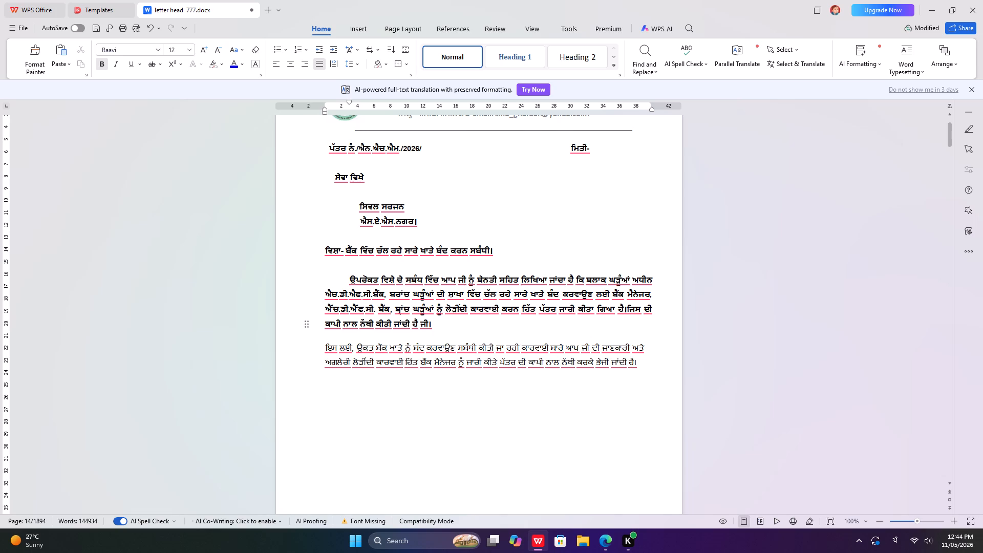
Delete the remaining pasted paragraph starting with "ਇਸ ਲਈ" and the empty lines below the bold paragraph.
left_click_drag(324, 350, 645, 372)
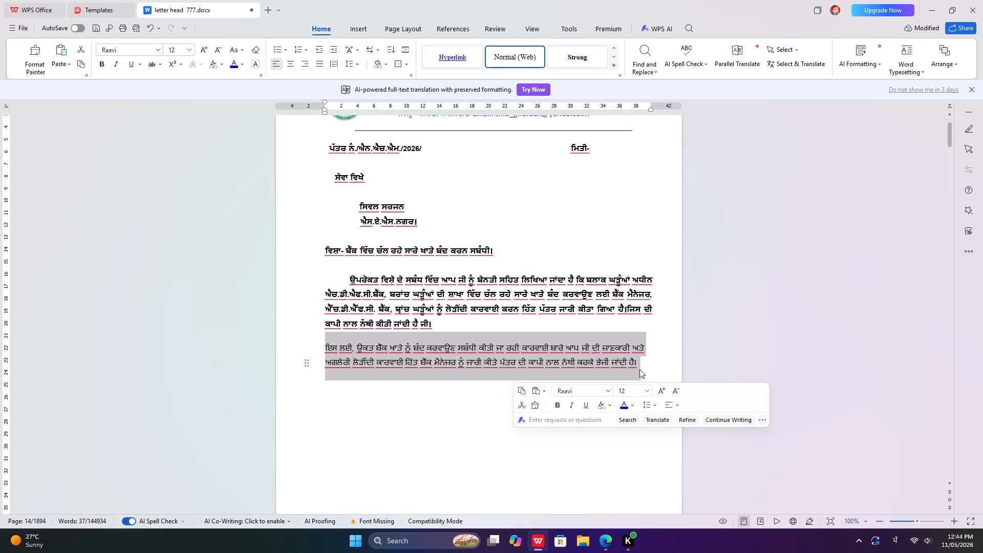
key("BackSpace")
key("BackSpace")
key("BackSpace")
Below the bold paragraph, after a blank line, add the closing line "ਇਹ ਆਪ ਜੀ ਨੂੰ ਸੂਚਨਾ ਅਤੇ ਲੋੜੀਂਦੀ ਕਾਰਵਾਈ ਹਿੱਤ ਭੇਜਿਆ ਜਾਂਦਾ ਹੈ ਜੀ।".
key("Return")
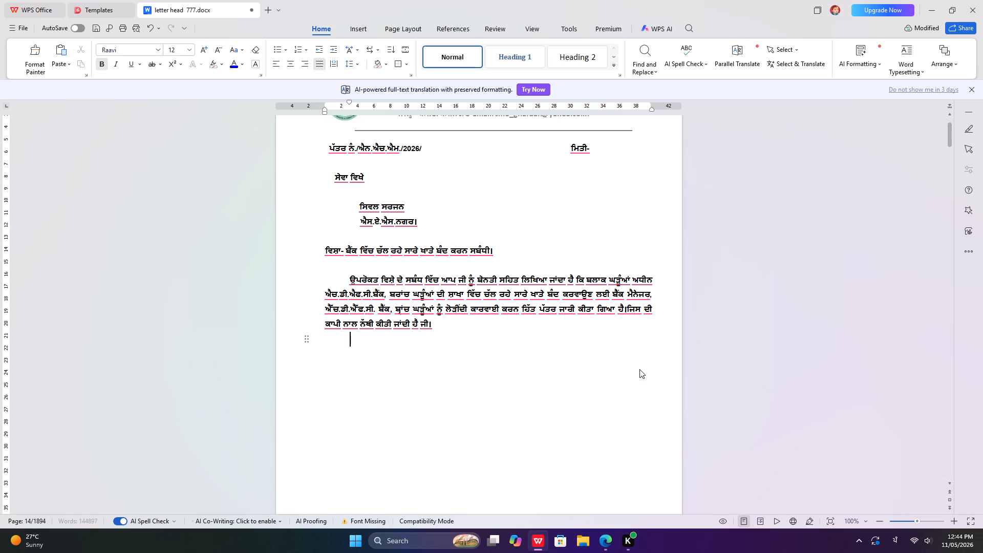
key("Return")
type("fU eH PR VTX MT;VE")
key("space")
type("UF")
key("BackSpace")
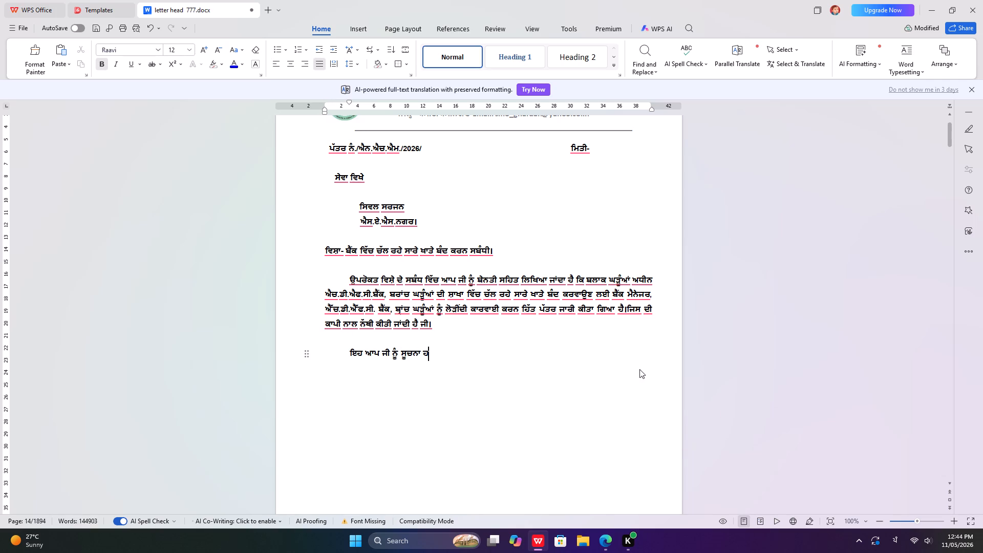
key("BackSpace")
type("dLS NA")
type("jRxOR KEJBEr")
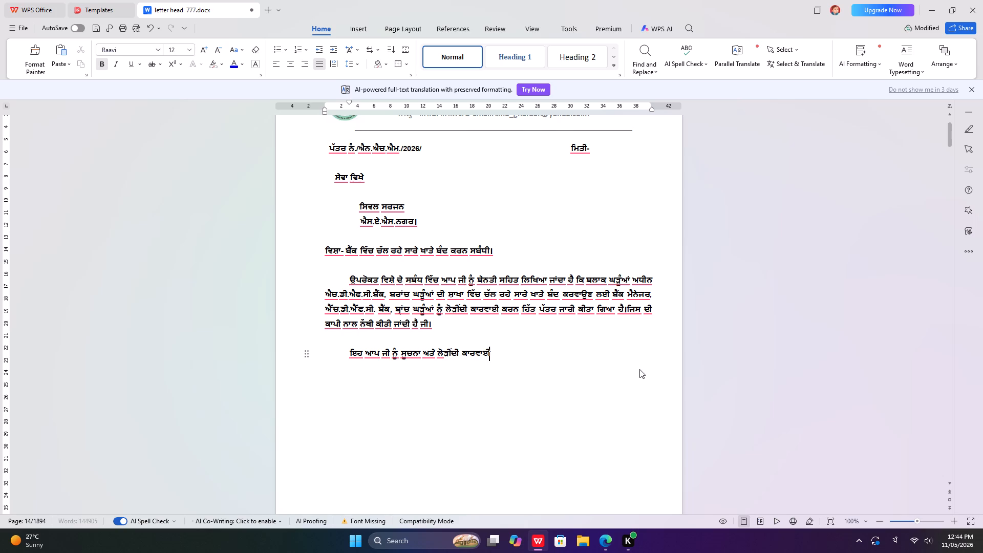
key("BackSpace")
type("r UF$l")
key("space")
key("BackSpace")
key("BackSpace")
type("L")
key("space")
type("ySPFe PExOE UW PR>")
Remove the first-line indent from the closing line that starts with "ਇਹ ਆਪ ਜੀ".
left_click(336, 350)
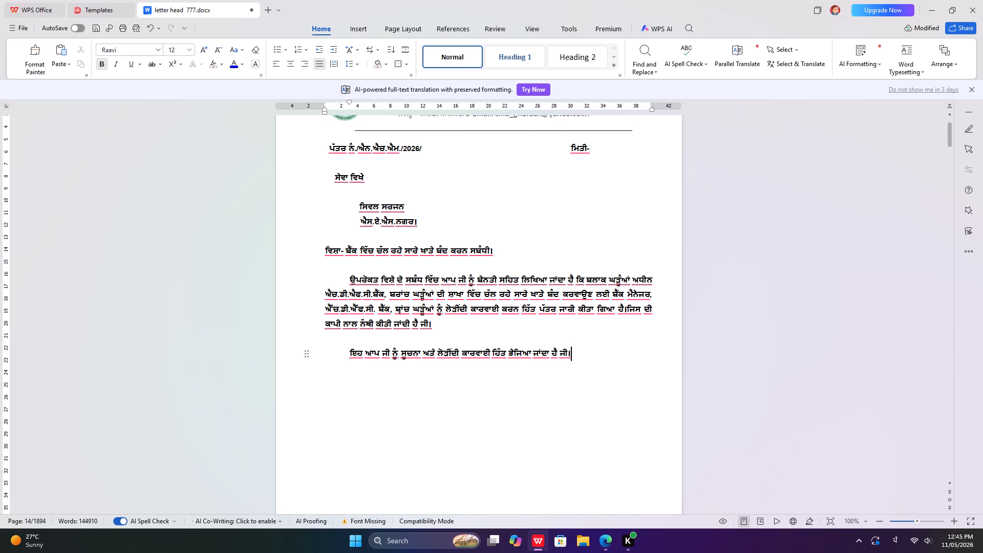
key("BackSpace")
left_click(454, 322)
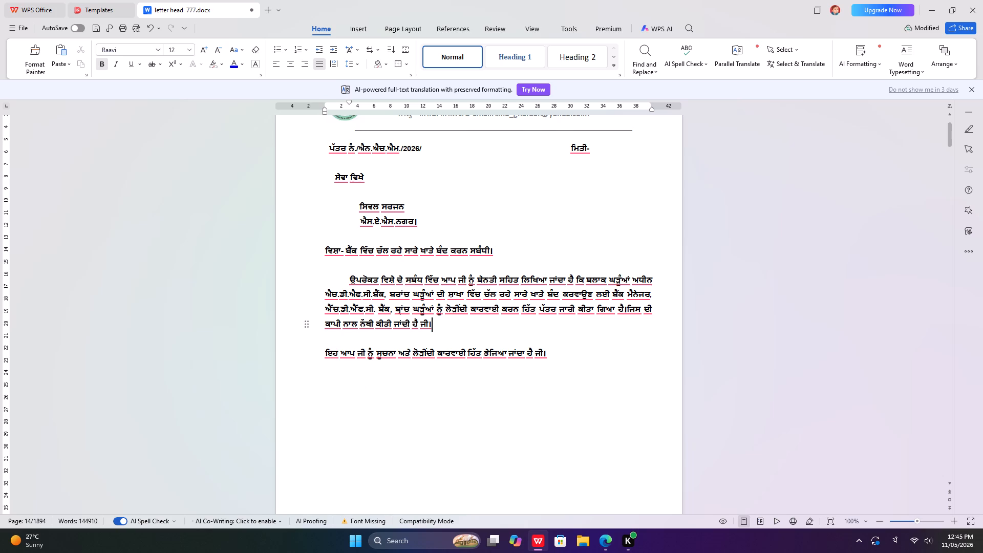
Start a new line for the signature two lines below the closing line and indent it to the 24 mark on the ruler.
scroll(507, 352, "down", 1)
left_click(578, 314)
key("Return")
key("Return")
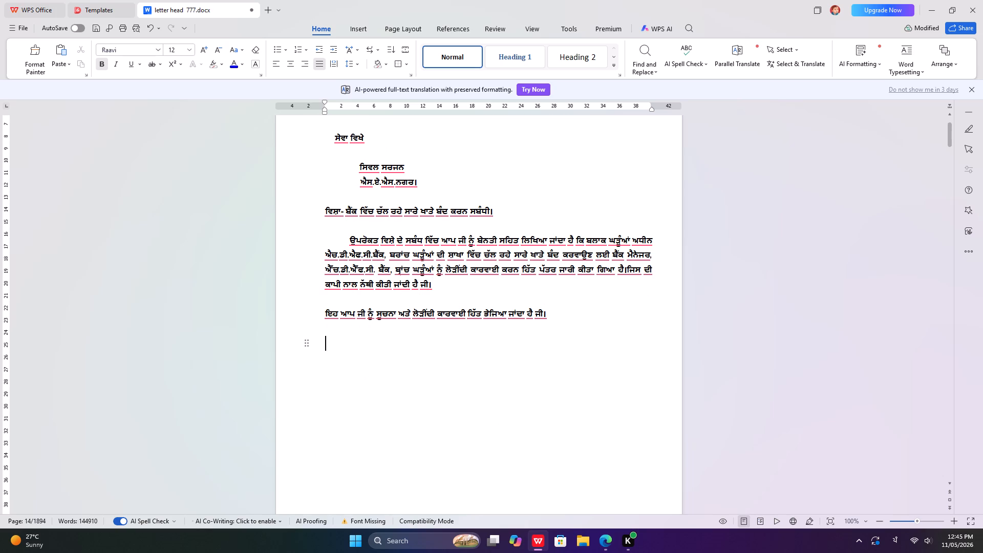
key("Tab")
key("Tab")
key("Tab")
key("Tab")
key("Tab")
key("Tab")
key("Tab")
key("Tab")
key("Tab")
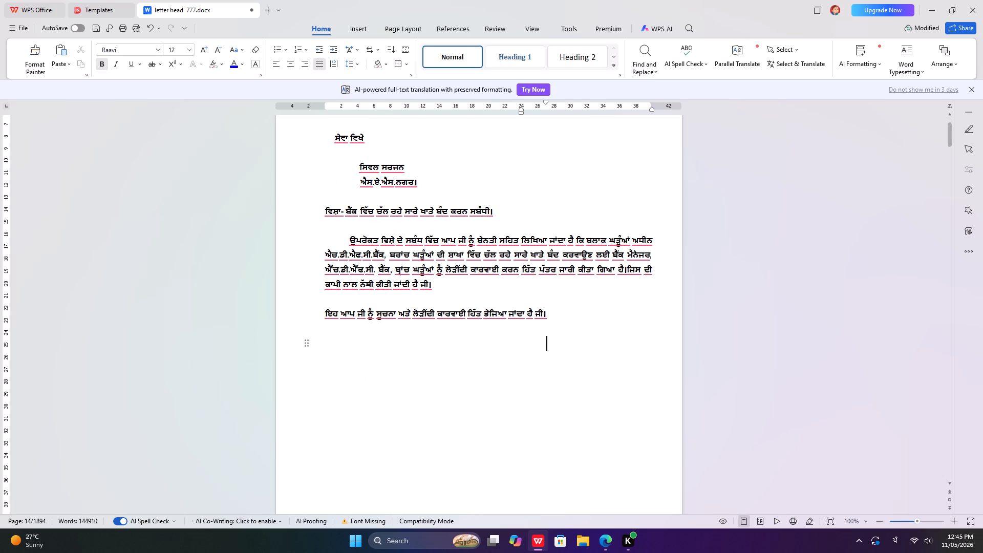
key("BackSpace")
key("Tab")
key("Tab")
key("Tab")
key("Tab")
key("Tab")
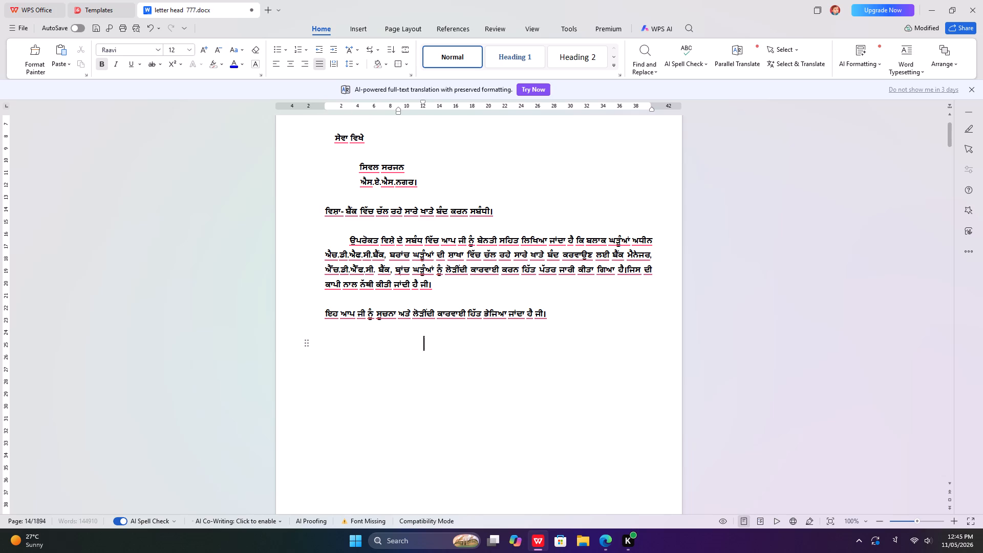
key("Tab")
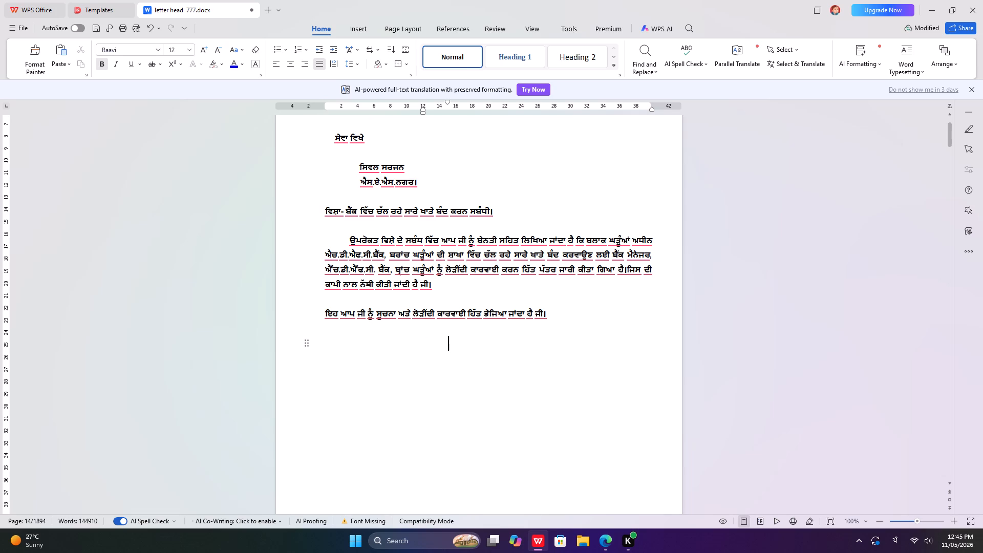
key("Tab")
key("Tab")
Enter the two-line signature "ਸੀਨੀਅਰ ਮੈਡੀਕਲ ਅਫ਼ਸਰ ਇੰ," and "ਪੀ.ਐਚ.ਸੀ.ਘੜੂੰਆਂ।" on the indented line.
type("MRVRJ")
key("space")
key("BackSpace")
key("BackSpace")
type("dJ CW[RKN dh]MJ fX,")
key("Return")
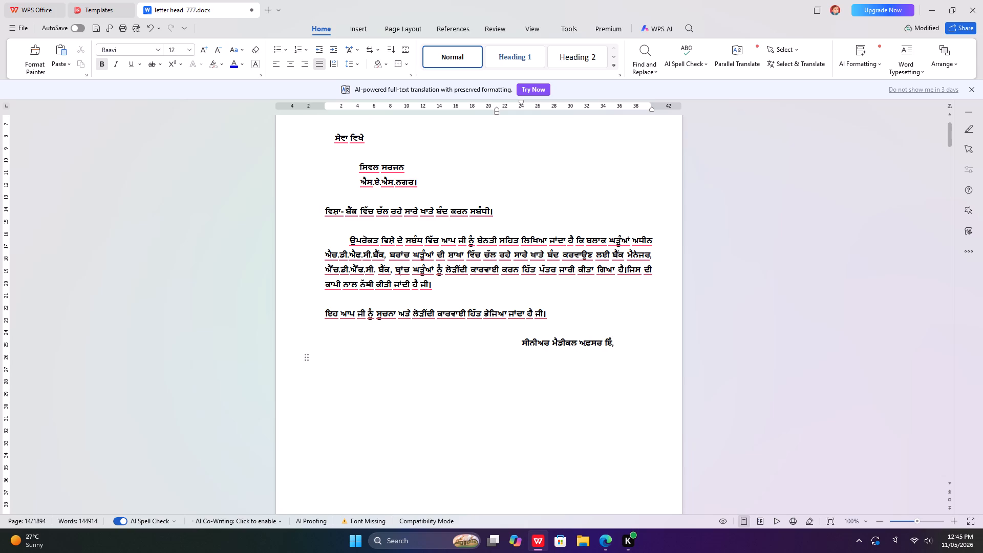
type("HR.w;..")
key("BackSpace")
type("MR.ijTXex")
key("shift+greater")
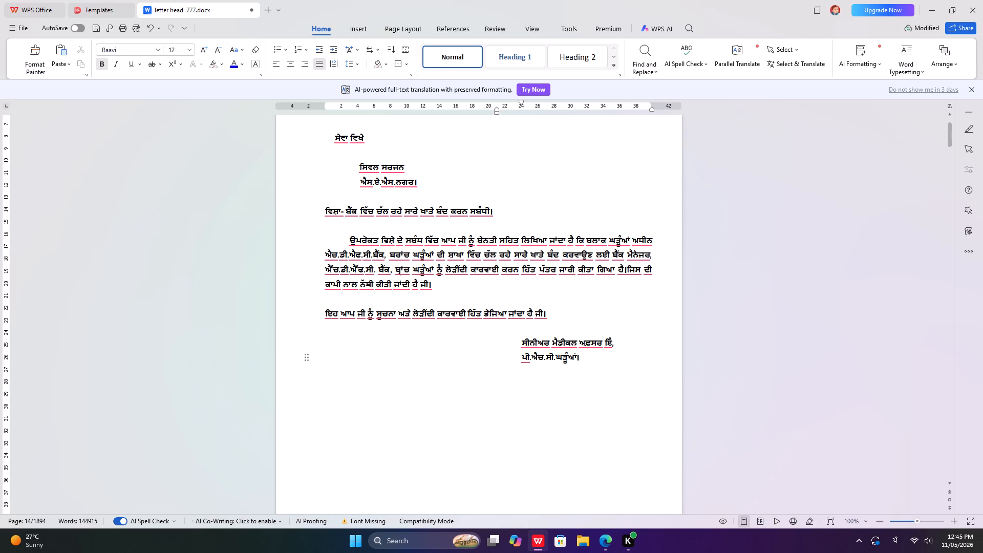
Reposition the signature block by adding a blank line above it and indenting both of its lines one step further.
left_click(570, 312)
key("Return")
left_click(513, 360)
key("Tab")
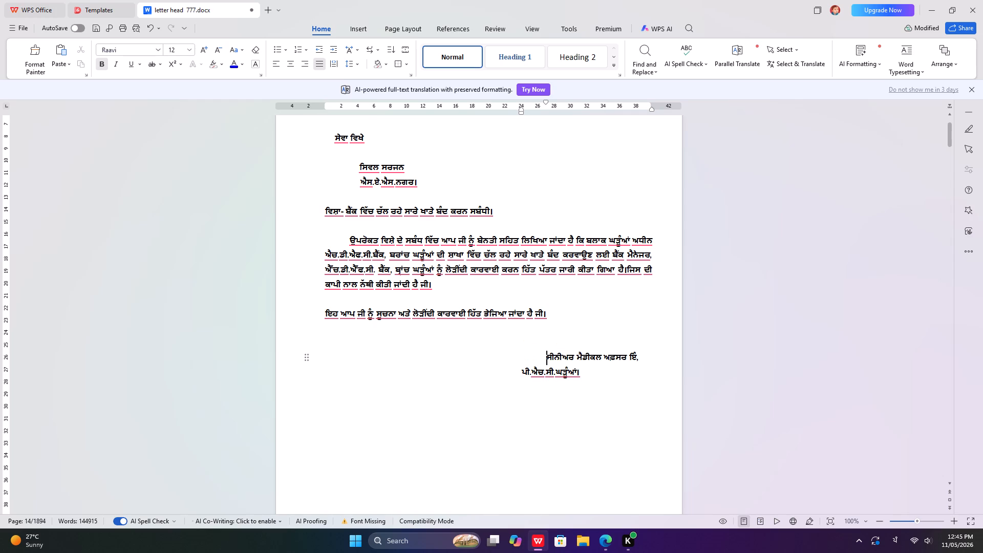
left_click(517, 369)
key("Tab")
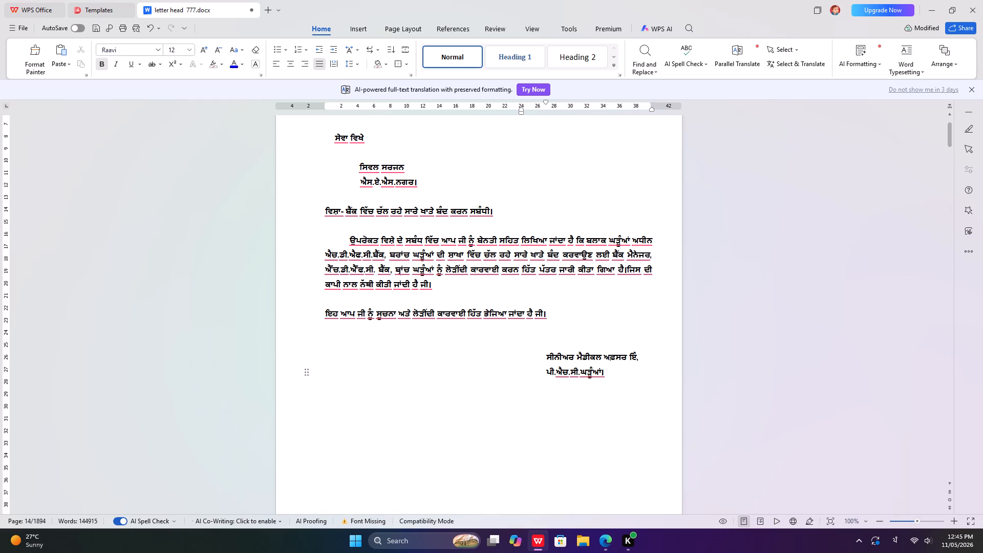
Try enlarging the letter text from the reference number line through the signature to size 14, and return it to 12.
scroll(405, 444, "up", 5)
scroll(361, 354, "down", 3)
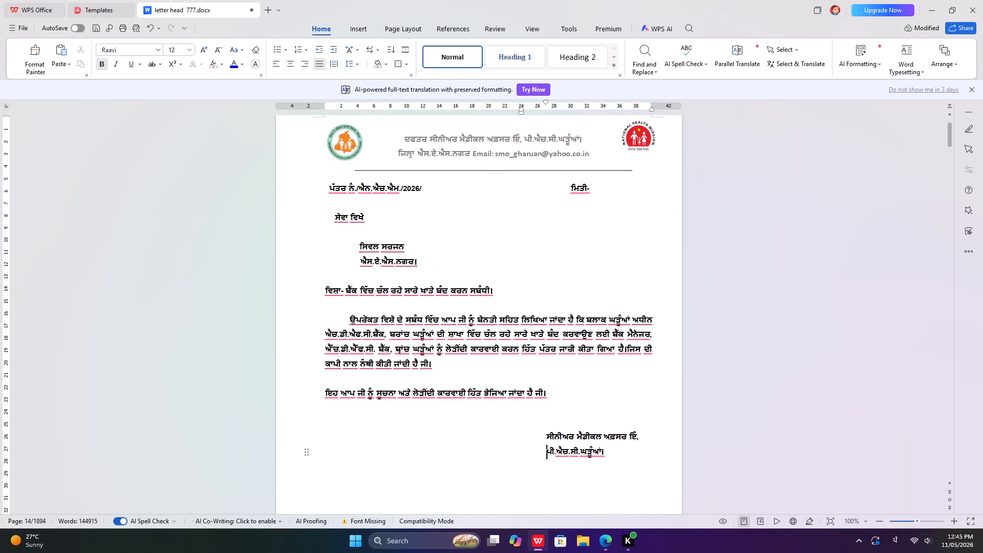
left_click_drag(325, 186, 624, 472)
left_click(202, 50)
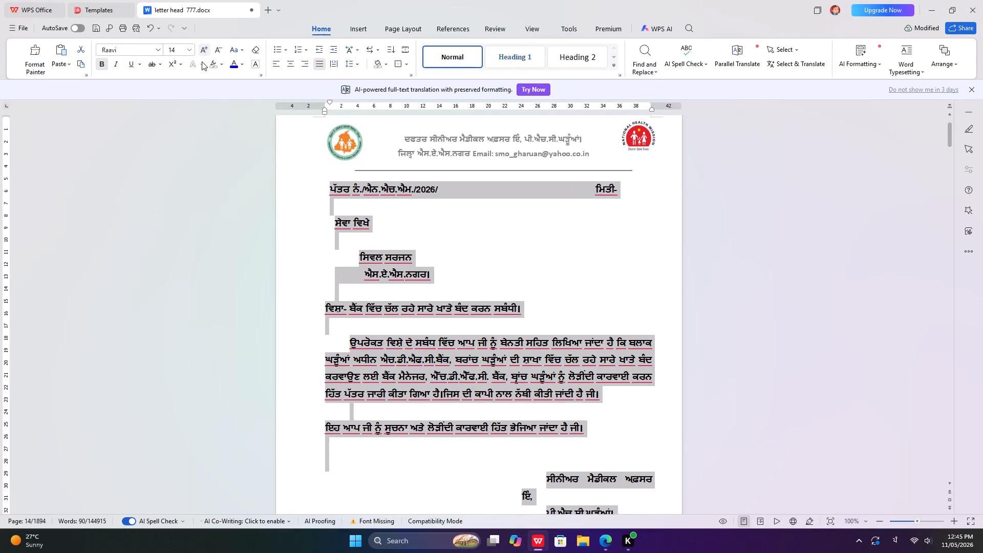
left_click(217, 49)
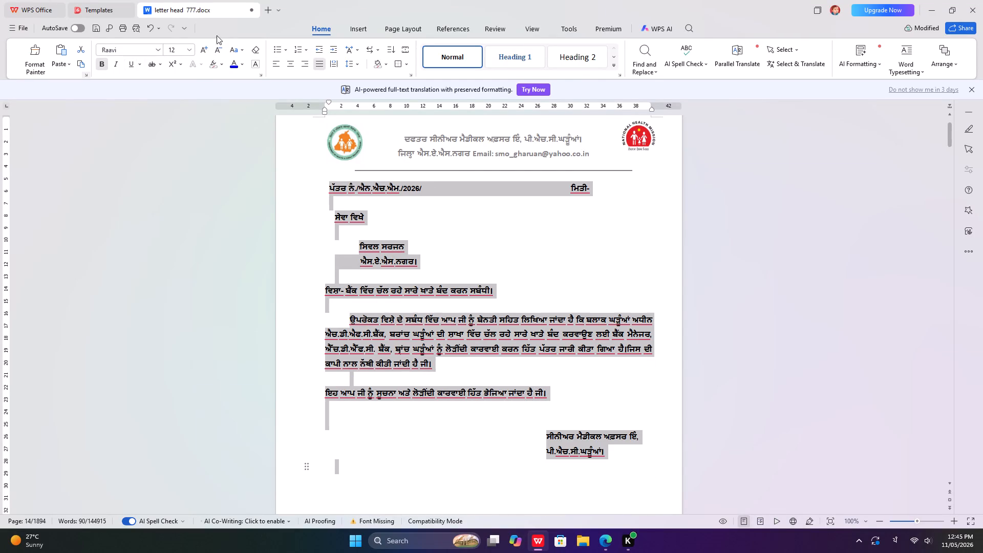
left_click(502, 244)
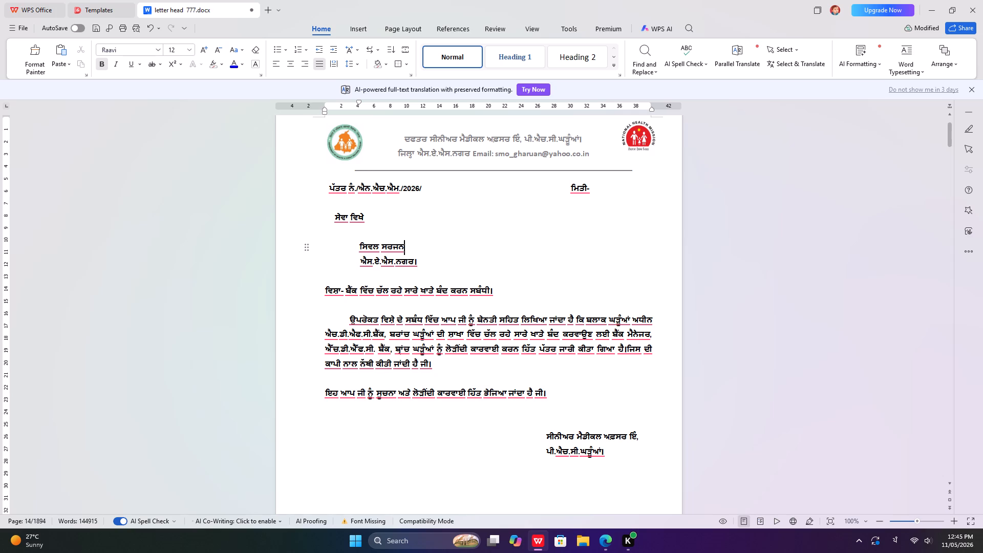
Insert a space before "ਜਿਸ ਦੀ ਕਾਪੀ" in the bold paragraph.
scroll(348, 317, "down", 2)
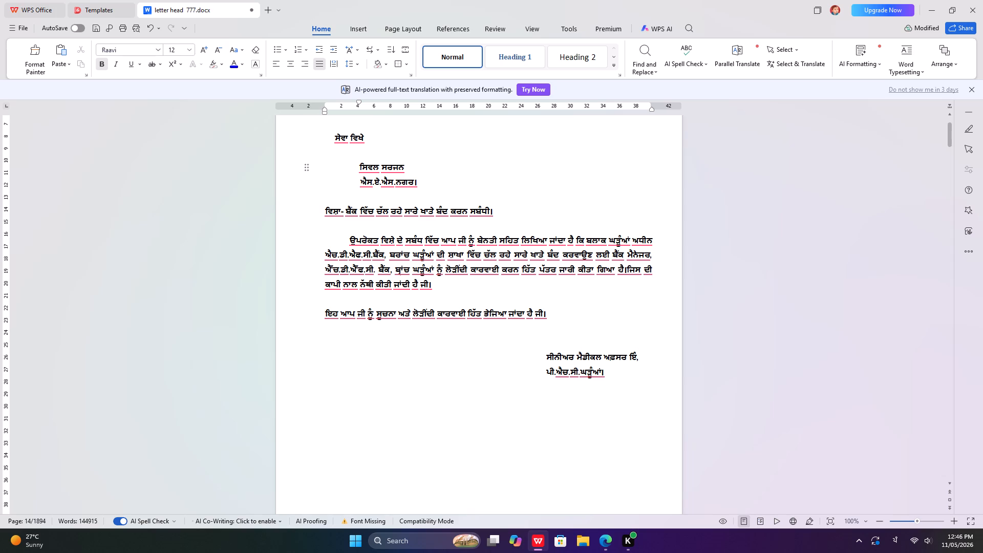
left_click(627, 272)
key("space")
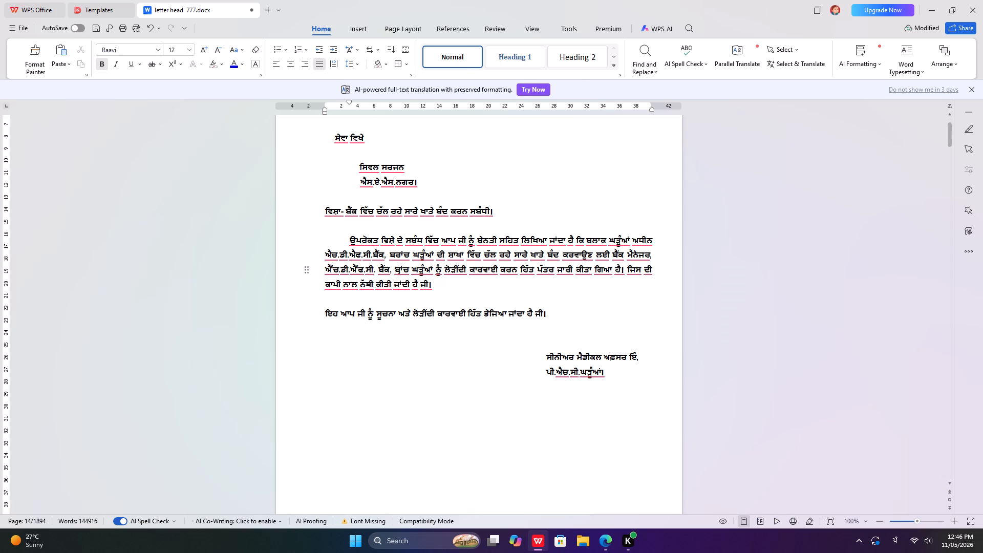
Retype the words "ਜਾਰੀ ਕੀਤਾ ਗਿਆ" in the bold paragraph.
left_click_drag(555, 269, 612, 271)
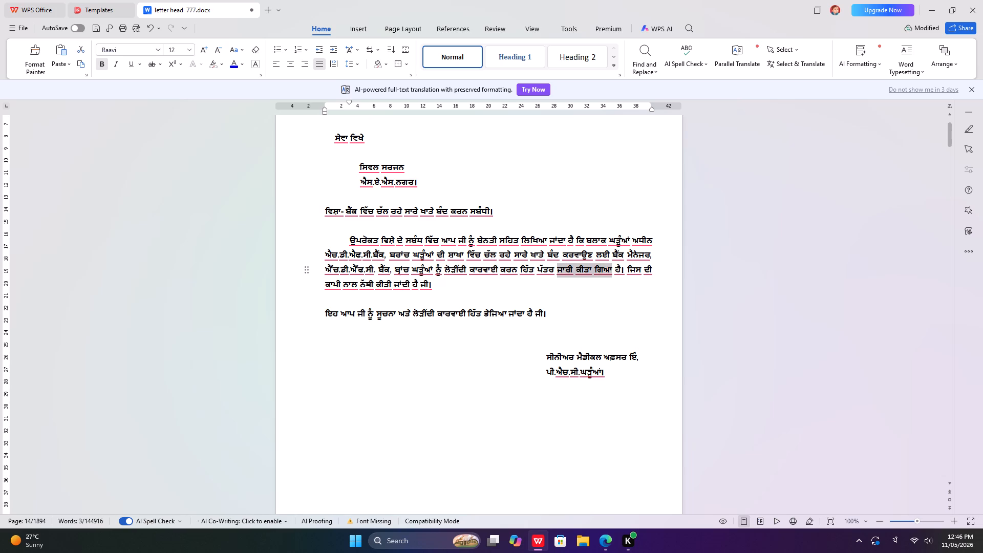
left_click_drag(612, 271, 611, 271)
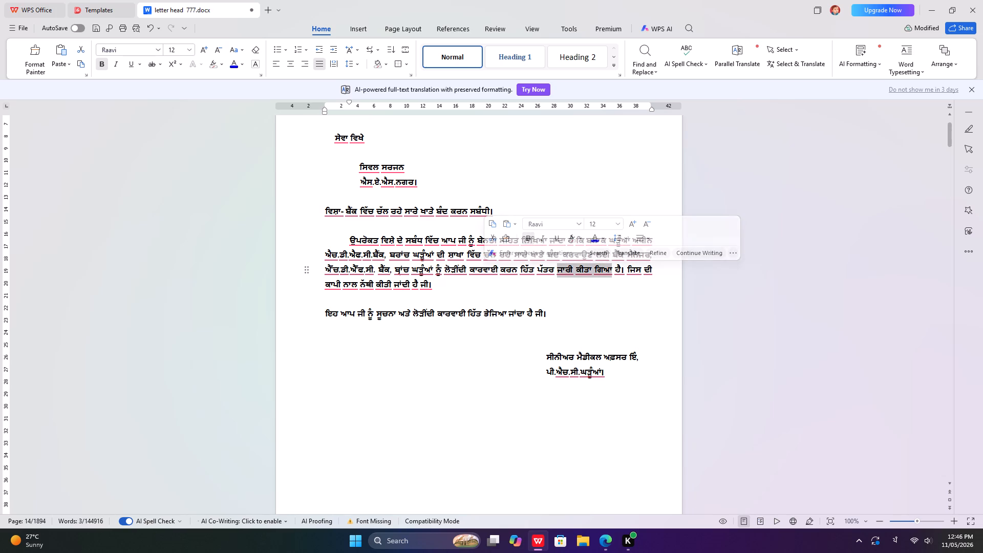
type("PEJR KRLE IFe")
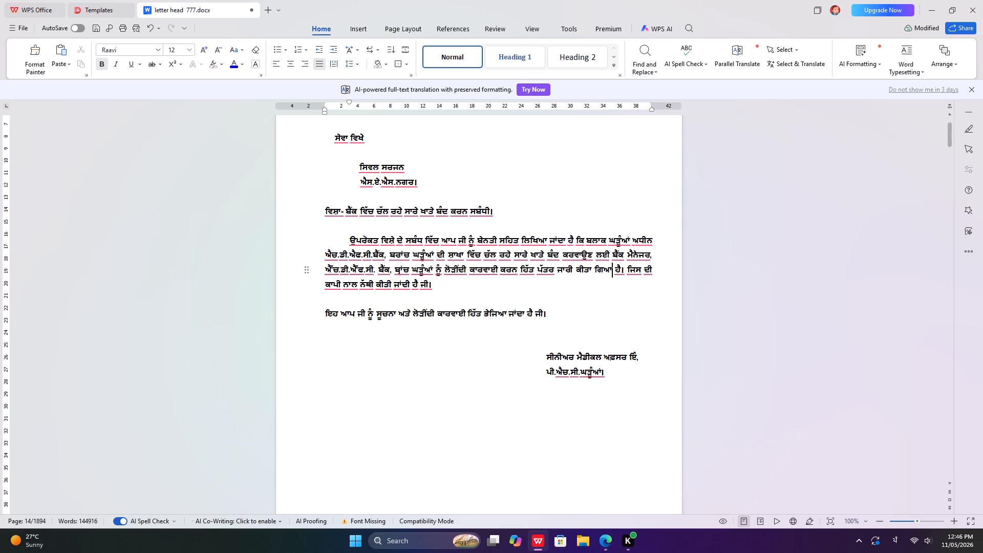
Replace the word "ਕੀਤਾ" after "ਪੱਤਰ ਜਾਰੀ" in the bold paragraph with "ਕਰ ਦਿੱਤਾ".
scroll(437, 415, "down", 3)
scroll(446, 401, "up", 1)
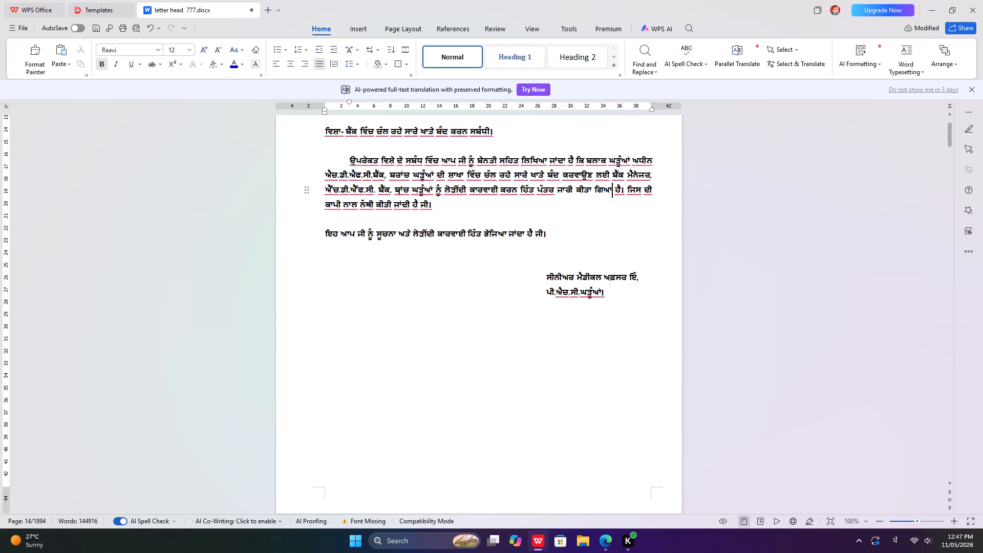
left_click_drag(524, 192, 604, 194)
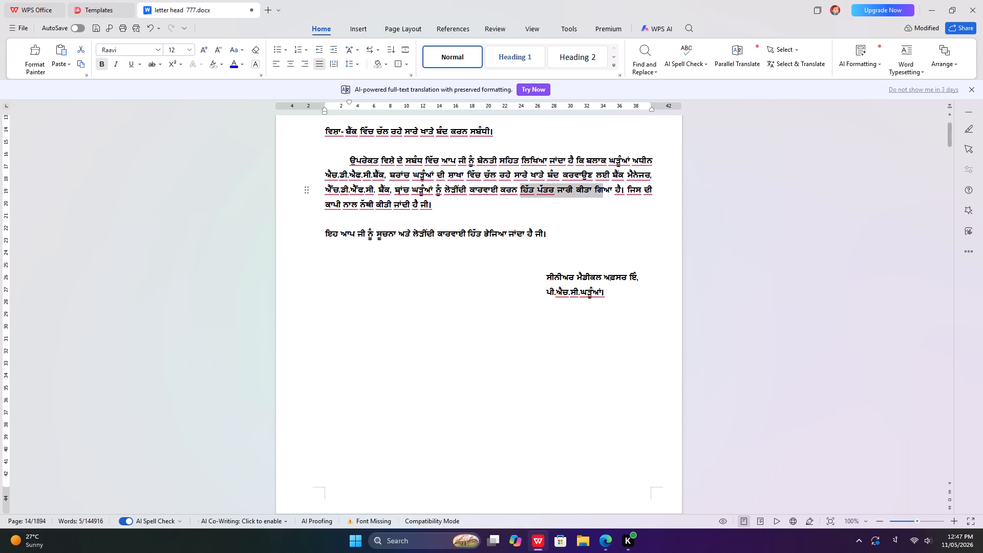
left_click_drag(604, 194, 594, 192)
left_click(562, 210)
left_click(585, 186)
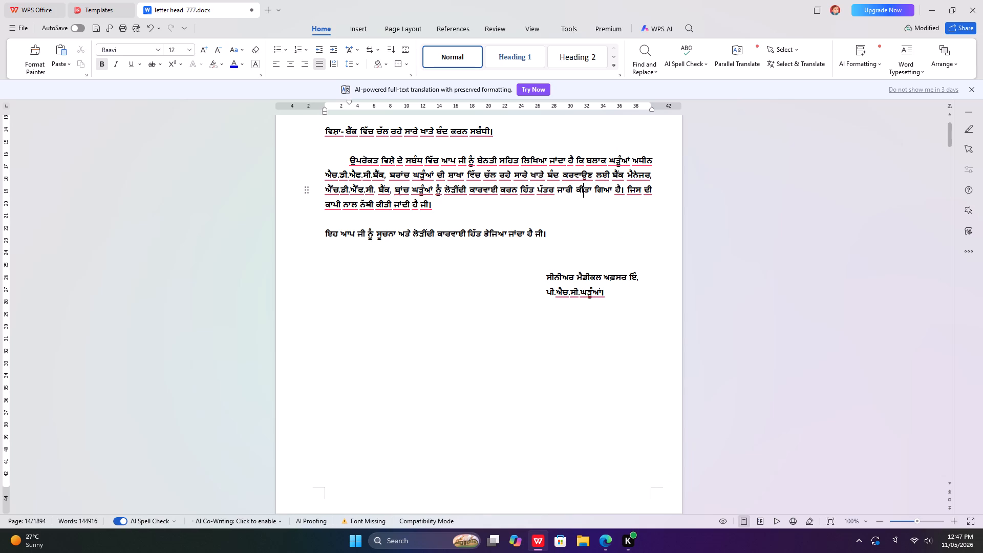
left_click_drag(578, 189, 593, 194)
type("KJ")
key("space")
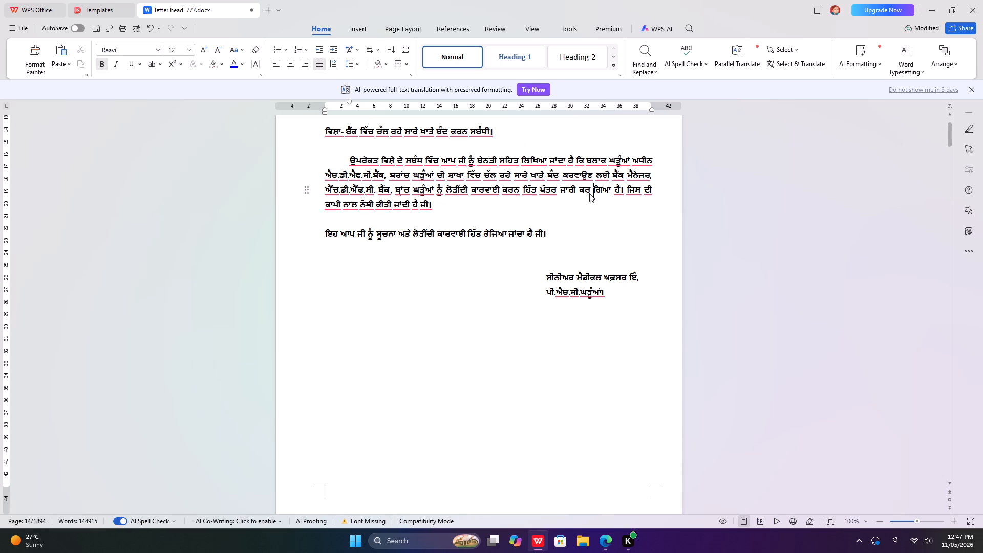
type("OF$LE")
key("space")
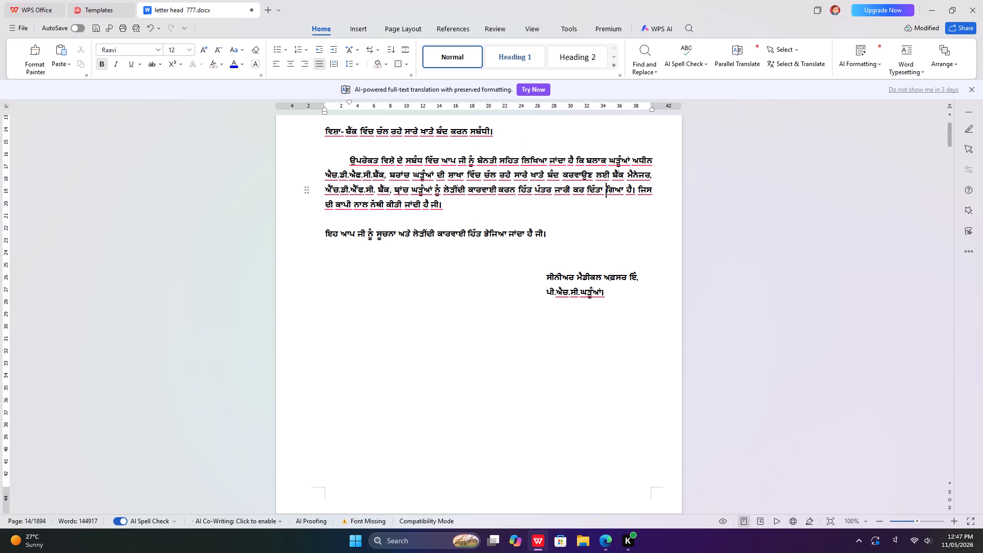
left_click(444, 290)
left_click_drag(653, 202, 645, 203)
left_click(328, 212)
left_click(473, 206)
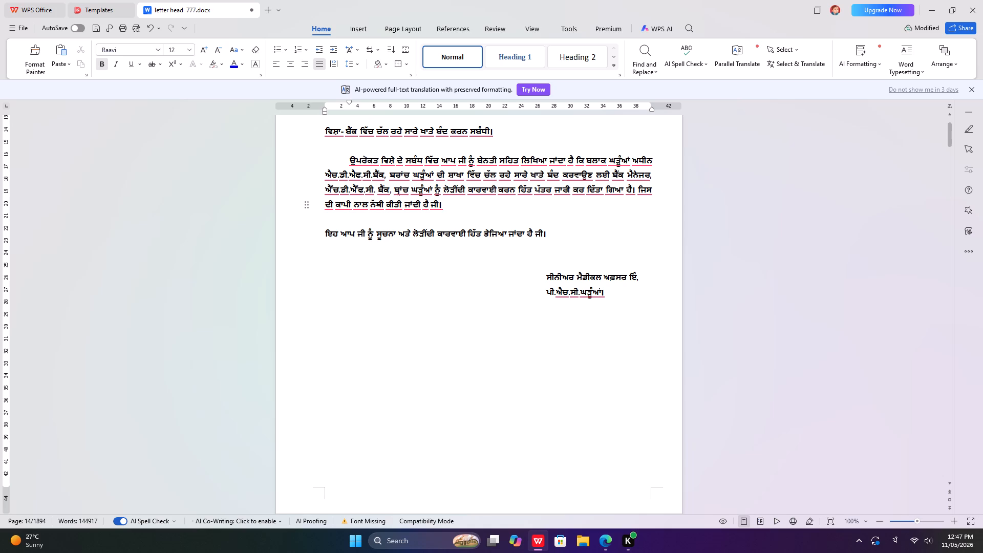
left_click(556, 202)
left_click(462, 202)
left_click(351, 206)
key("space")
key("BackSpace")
left_click(399, 550)
left_click(401, 537)
left_click(388, 537)
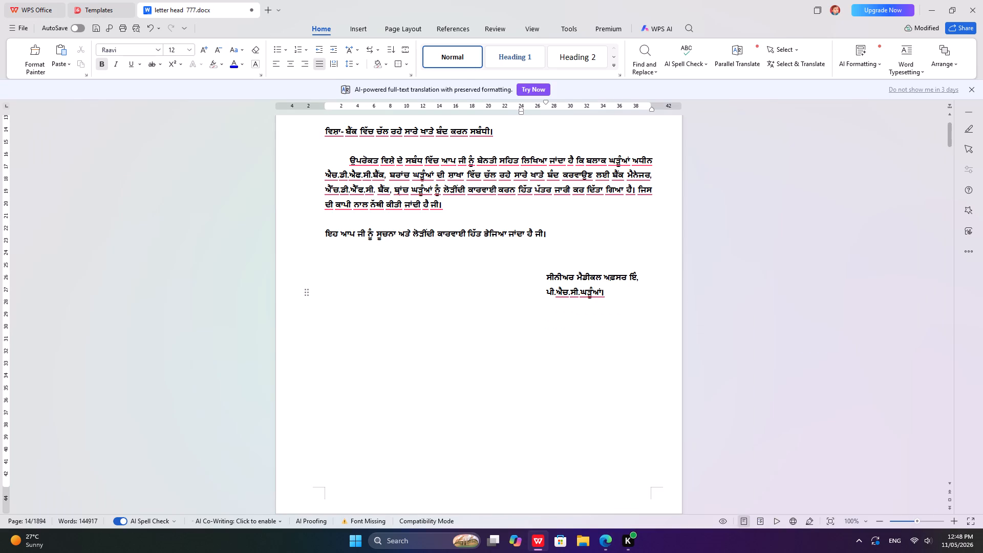
left_click(569, 236)
left_click(466, 203)
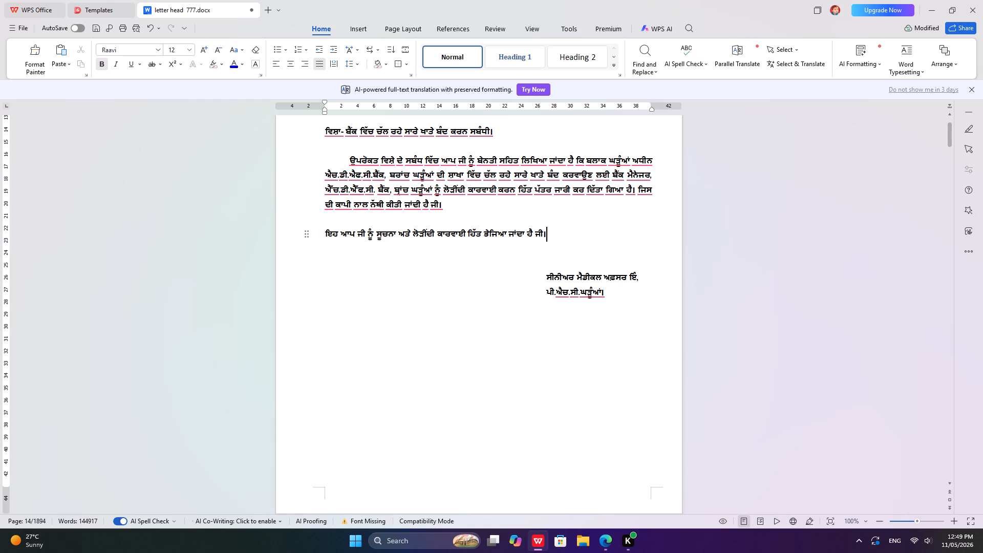
left_click(477, 210)
left_click(559, 233)
left_click(458, 341)
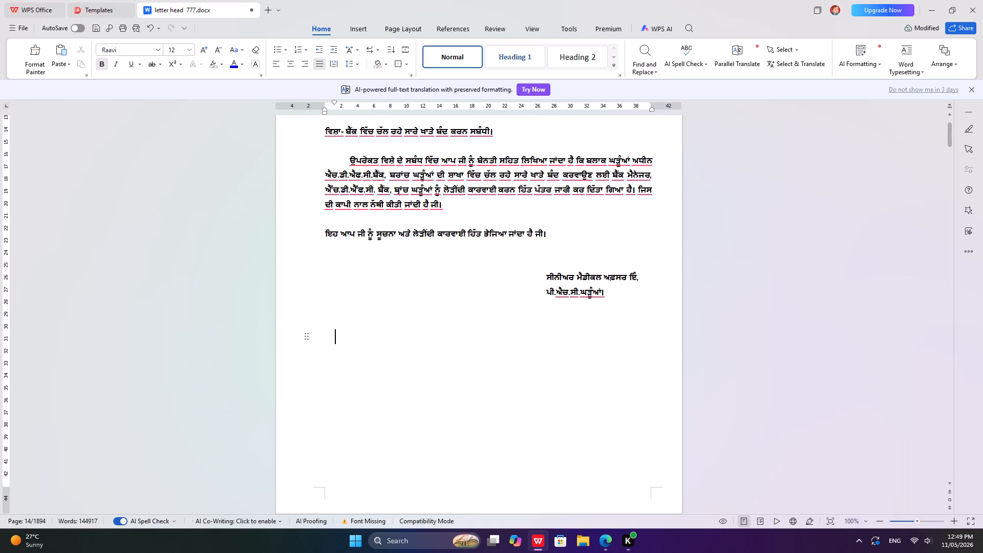
left_click(530, 273)
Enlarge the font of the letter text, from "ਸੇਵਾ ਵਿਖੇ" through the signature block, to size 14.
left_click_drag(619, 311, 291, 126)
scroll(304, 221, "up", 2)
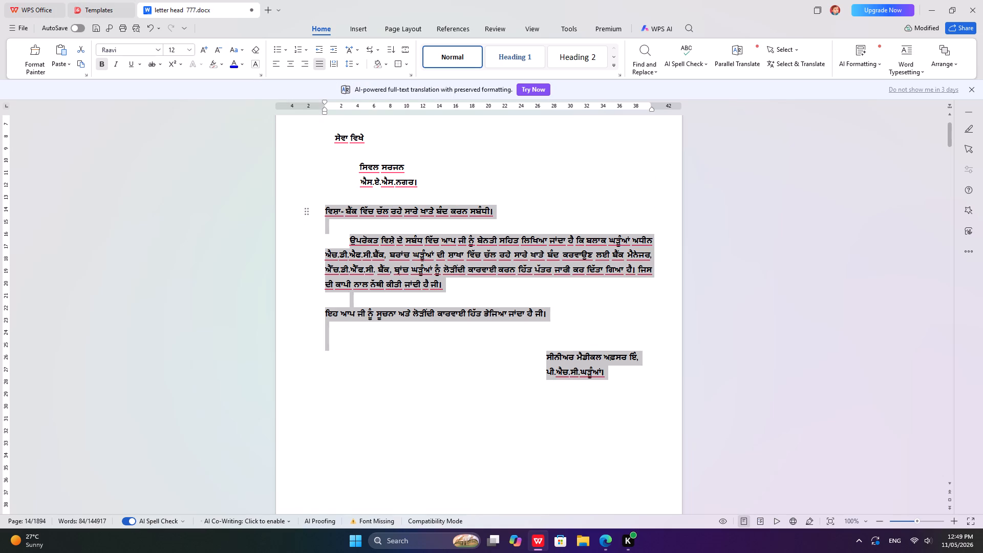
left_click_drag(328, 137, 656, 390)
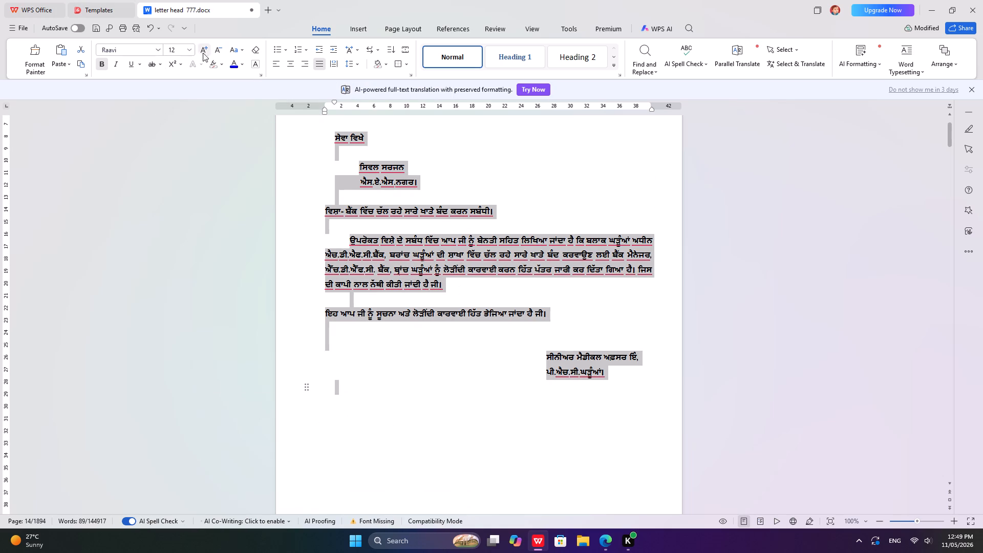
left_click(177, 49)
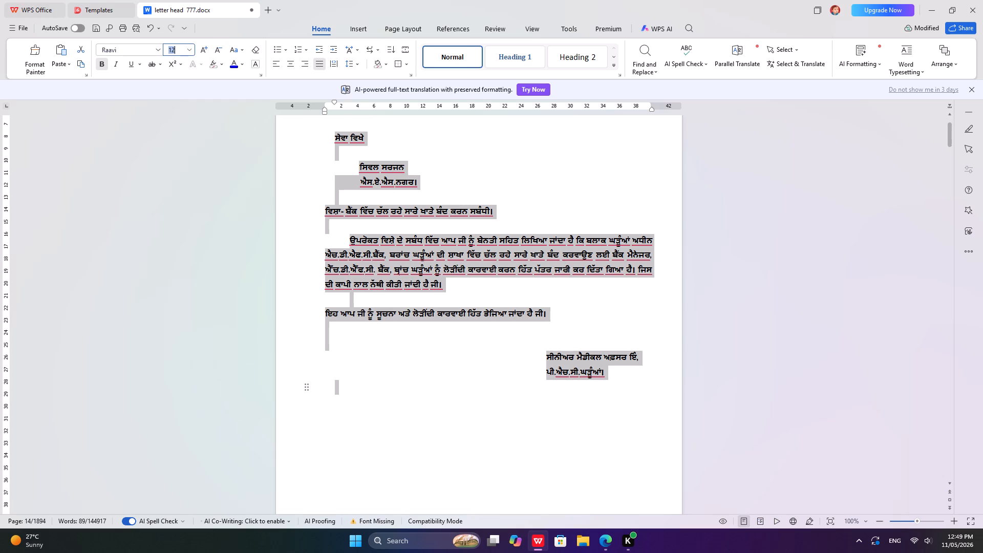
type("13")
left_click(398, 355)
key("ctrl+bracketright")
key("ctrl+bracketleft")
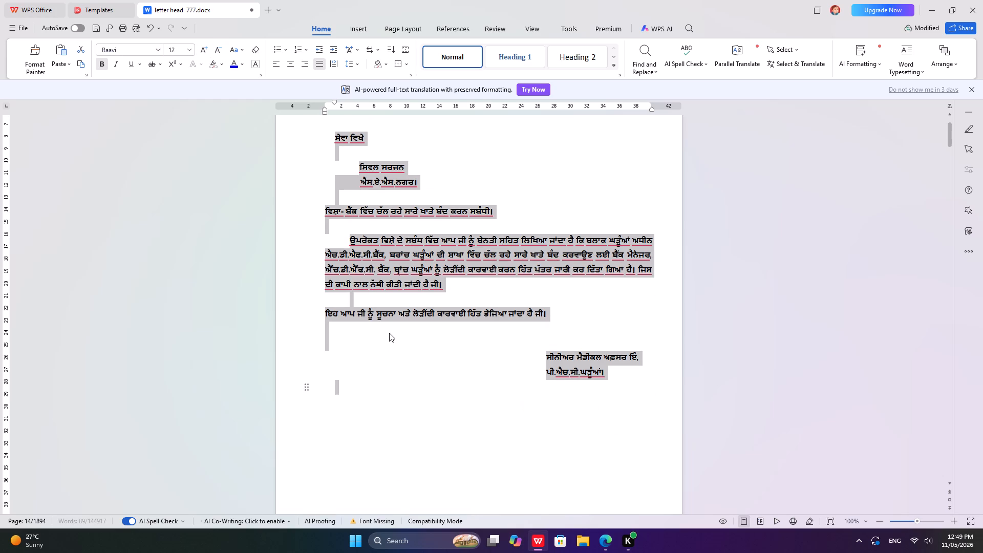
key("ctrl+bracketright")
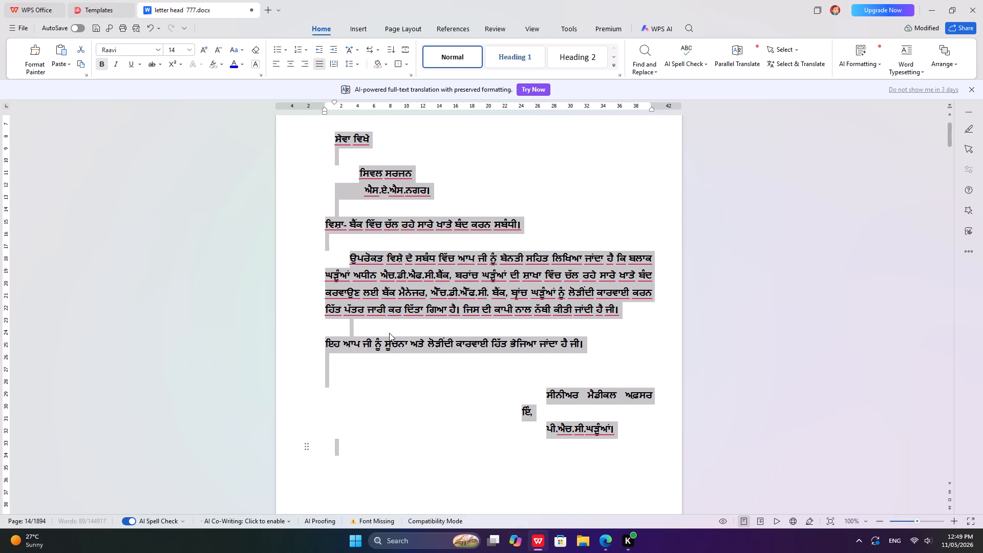
Reduce the indent of the signature line "ਸੀਨੀਅਰ ਮੈਡੀਕਲ ਅਫ਼ਸਰ ਇੰ," so that it fits on one line.
scroll(361, 294, "up", 1)
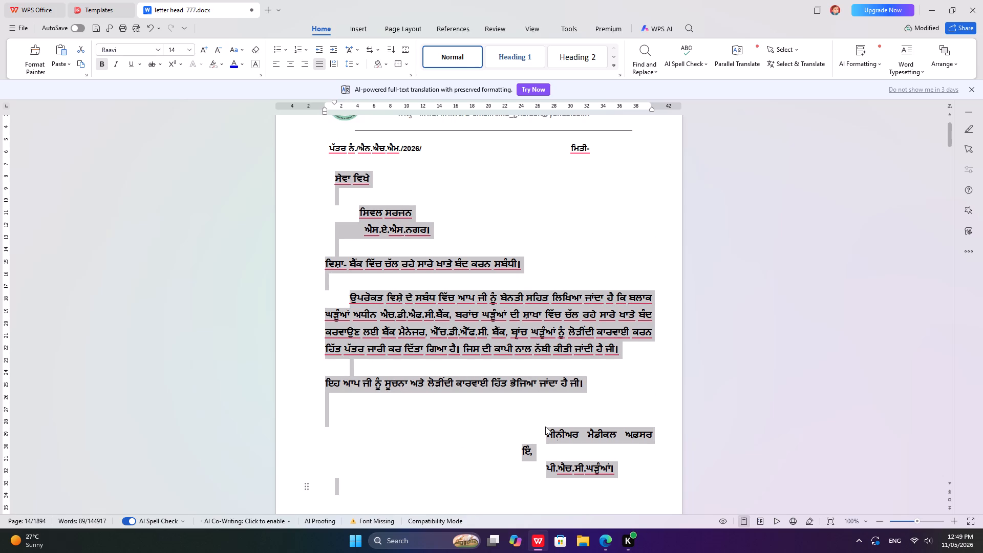
left_click(544, 426)
left_click(547, 436)
key("BackSpace")
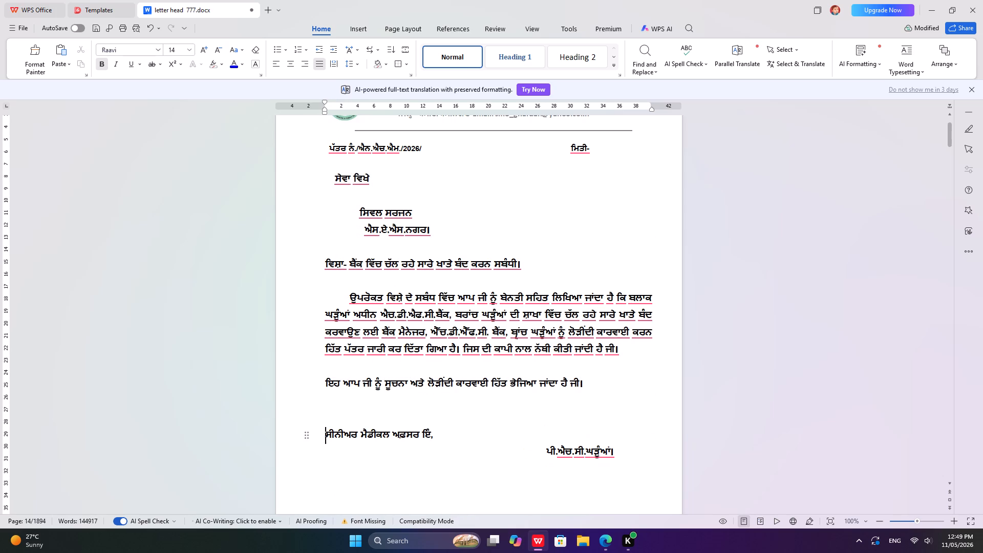
key("Tab")
key("Tab")
key("Tab")
key("Tab")
key("Tab")
key("Tab")
key("Tab")
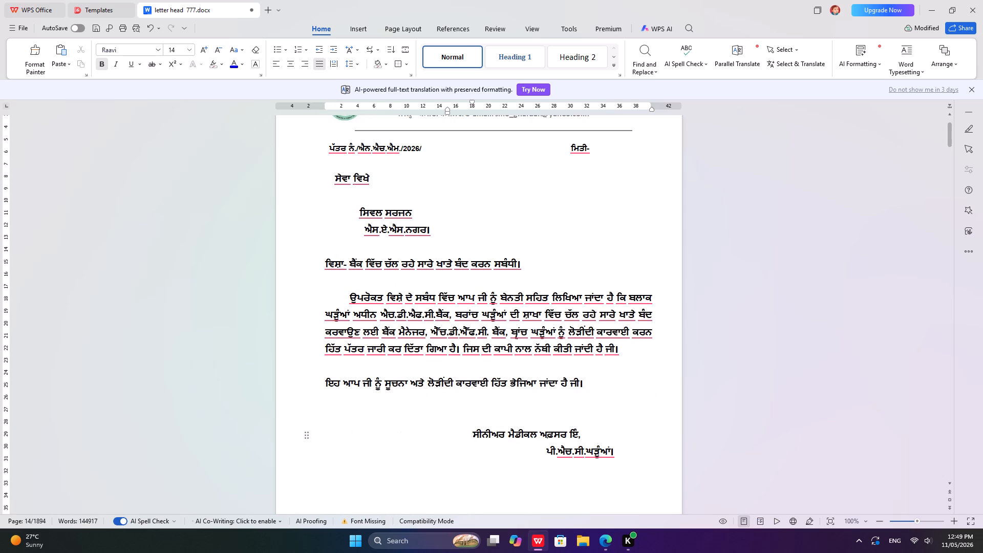
key("Tab")
key("Tab")
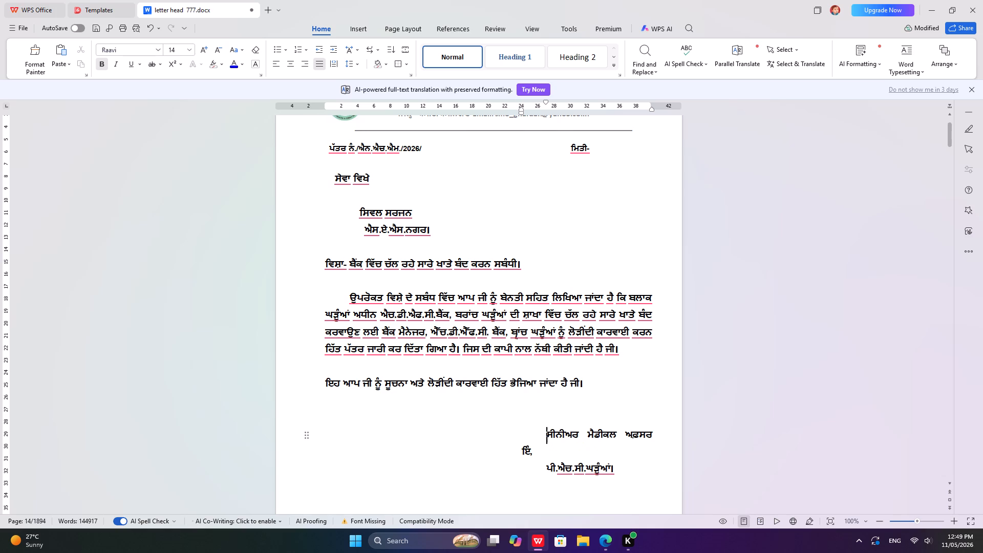
key("BackSpace")
key("Tab")
key("Tab")
key("Tab")
key("Tab")
key("Tab")
key("Tab")
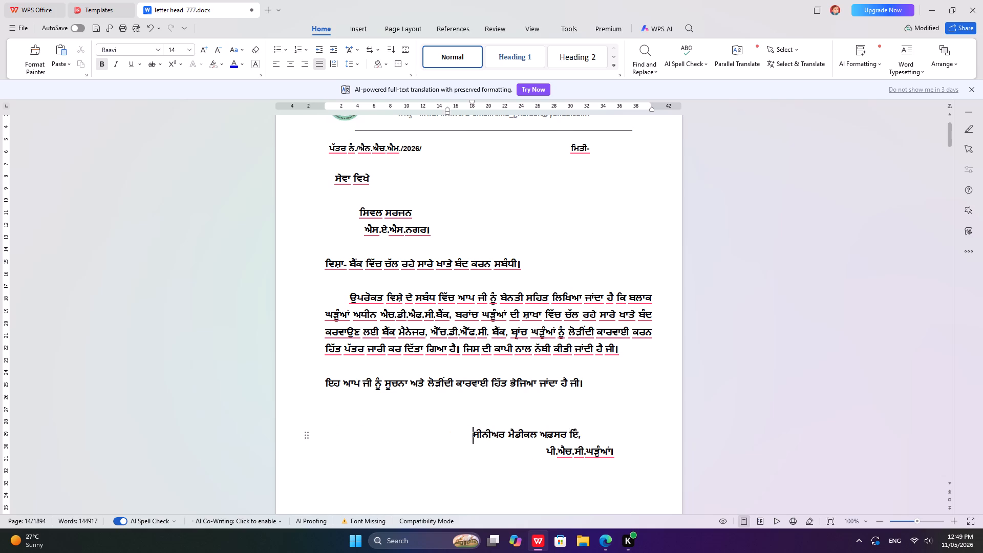
key("Tab")
key("Tab")
Replace the indent of "ਪੀ.ਐਚ.ਸੀ.ਘੜੂੰਆਂ।" with spaces so that it starts level with the designation line above.
left_click(544, 454)
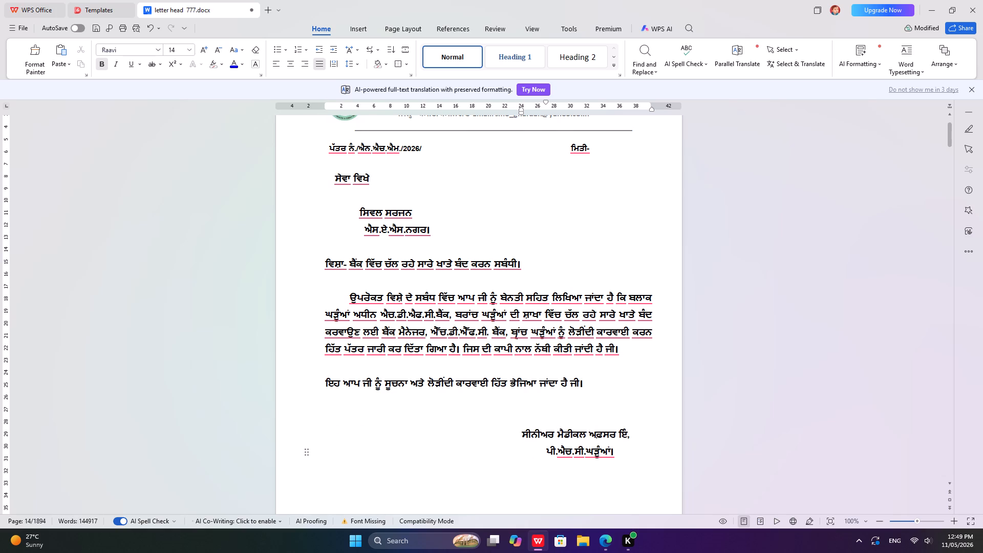
key("BackSpace")
key("space")
key("space")
key("space")
key("space")
key("space")
key("space")
key("space")
key("space")
key("space")
key("space")
key("space")
key("space")
key("space")
key("space")
key("space")
key("space")
key("space")
key("space")
key("space")
key("space")
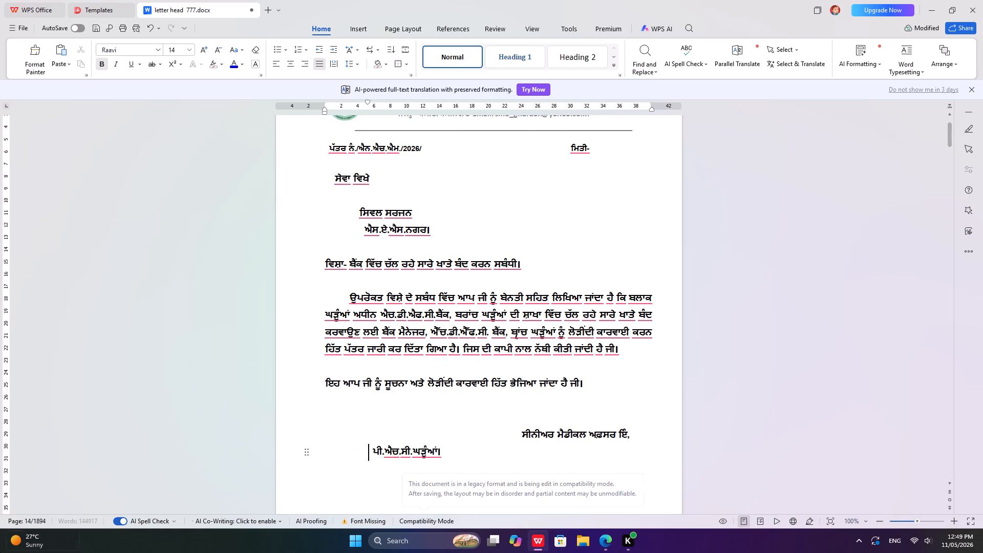
key("space")
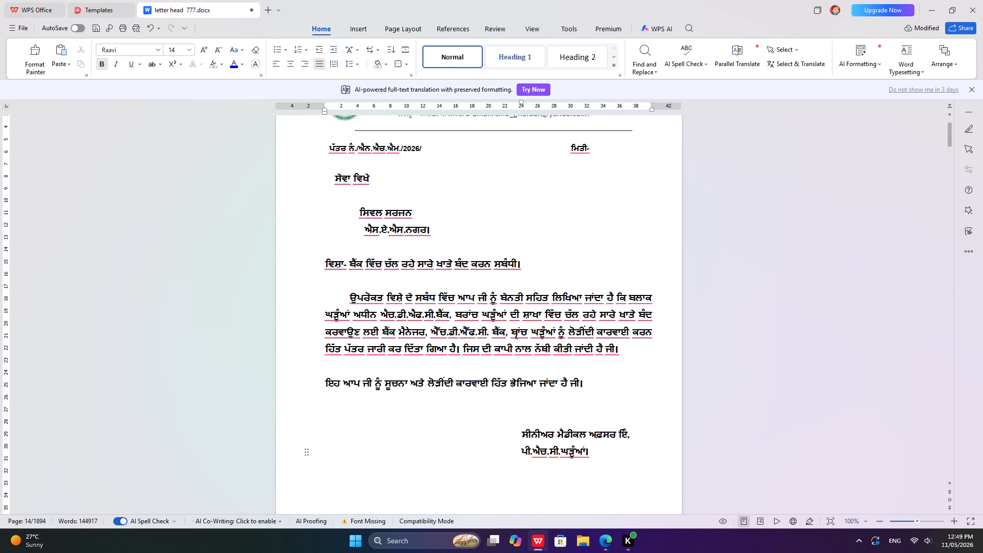
left_click(518, 403)
left_click(353, 429)
Remove the extra leading spaces before "ਐਸ.ਏ.ਐਸ.ਨਗਰ।" to line it up under "ਸਿਵਲ ਸਰਜਨ".
left_click(362, 227)
key("space")
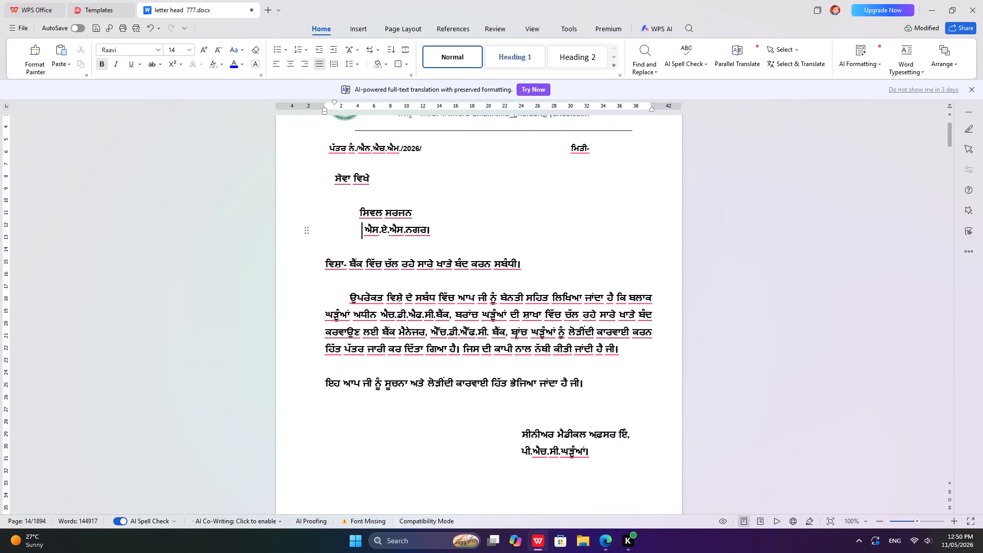
key("BackSpace")
key("BackSpace")
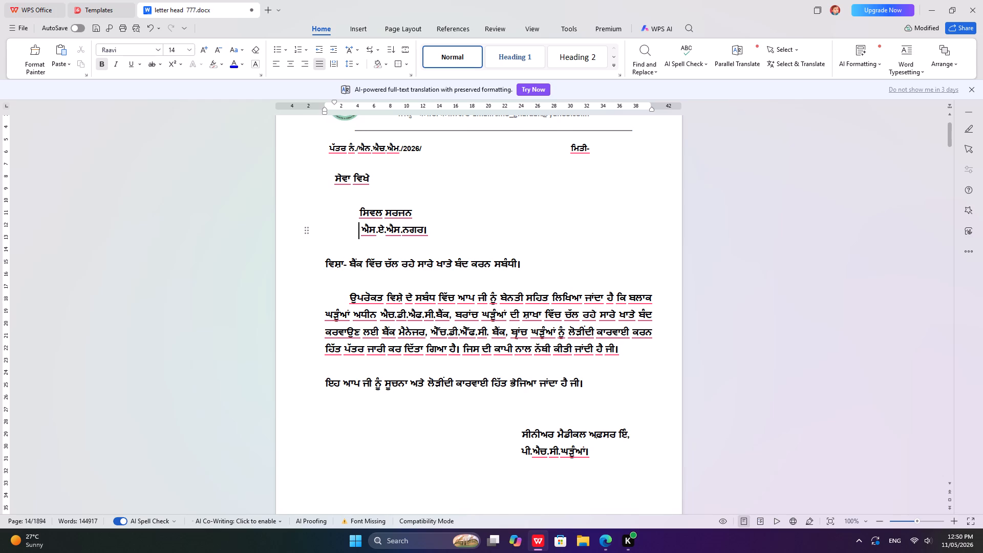
key("BackSpace")
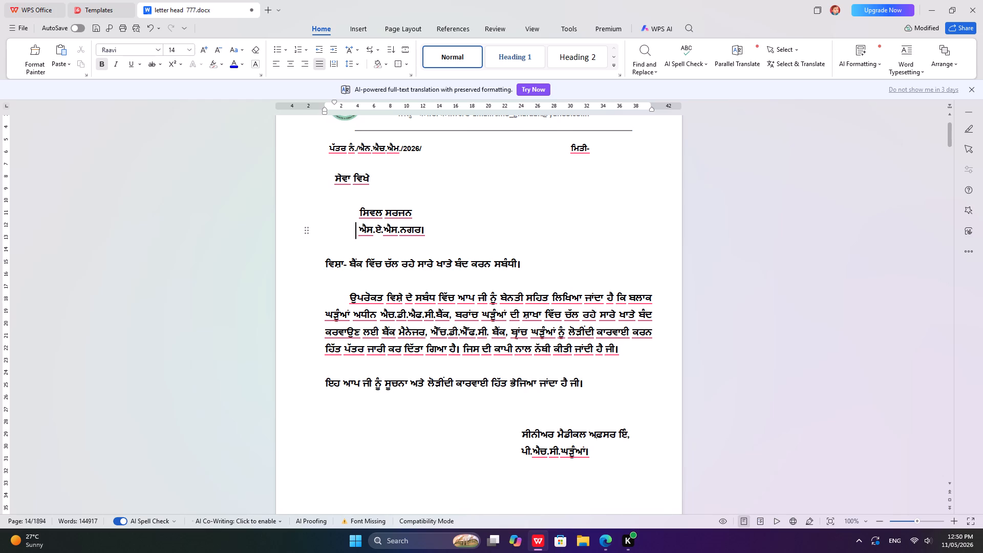
Reduce the font of the letter text, from "ਸੇਵਾ ਵਿਖੇ" through the signature block, to size 12.
scroll(339, 283, "up", 3)
left_click_drag(320, 269, 400, 269)
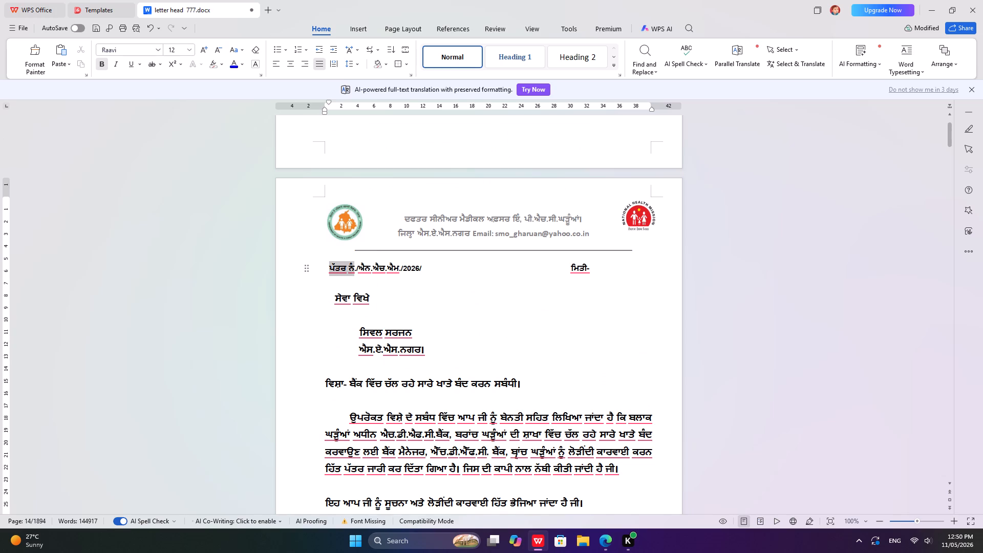
left_click_drag(400, 269, 598, 269)
left_click_drag(323, 300, 498, 511)
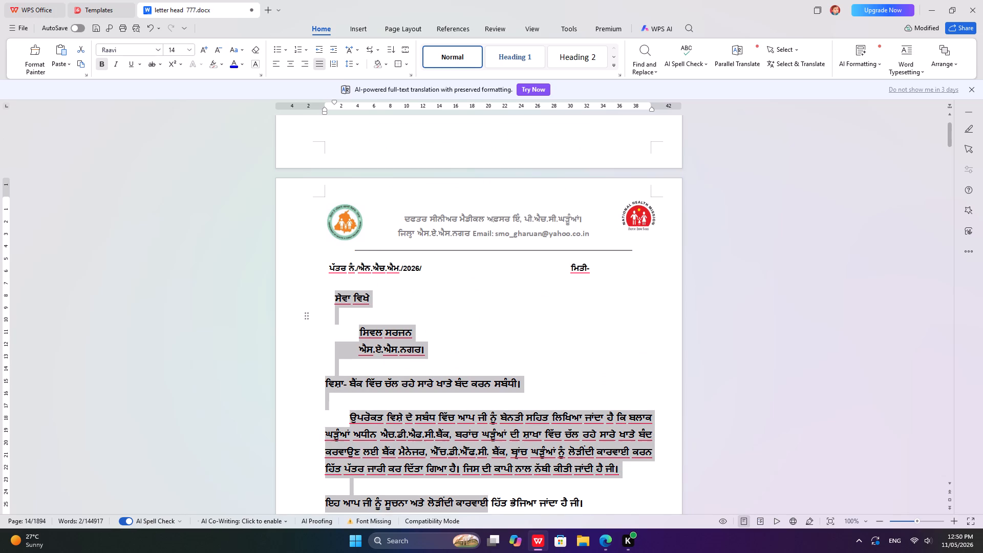
left_click_drag(498, 511, 592, 442)
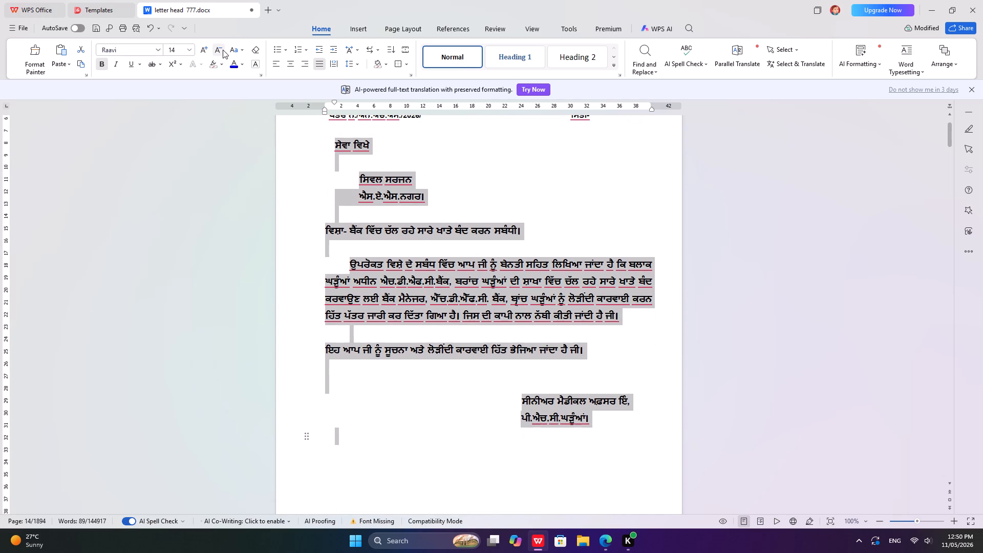
left_click(220, 49)
Indent "ਪੀ.ਐਚ.ਸੀ.ਘੜੂੰਆਂ।" to line it up with the start of the designation line above.
left_click(492, 374)
key("Tab")
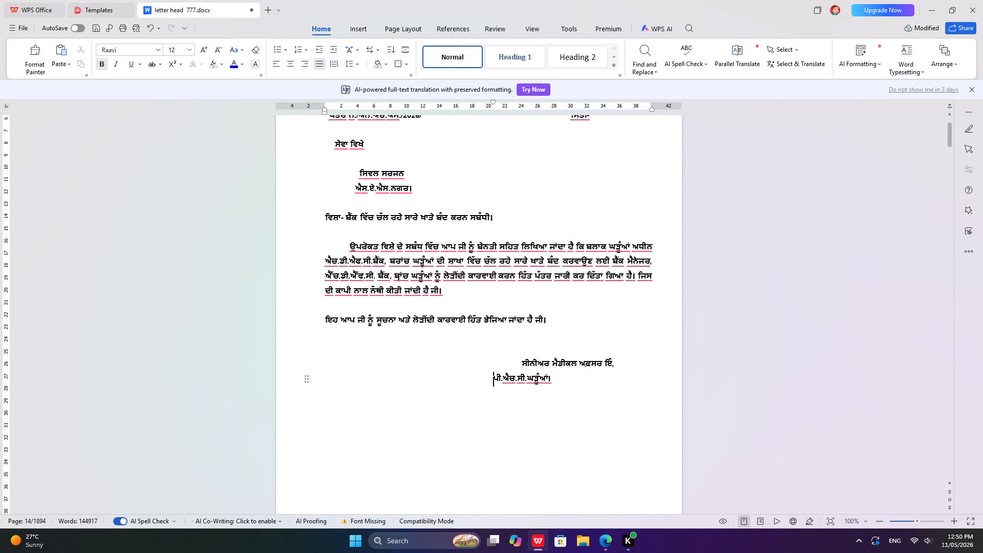
key("space")
Shift the signature line "ਸੀਨੀਅਰ ਮੈਡੀਕਲ ਅਫ਼ਸਰ ਇੰ," further toward the page's right margin.
left_click(515, 364)
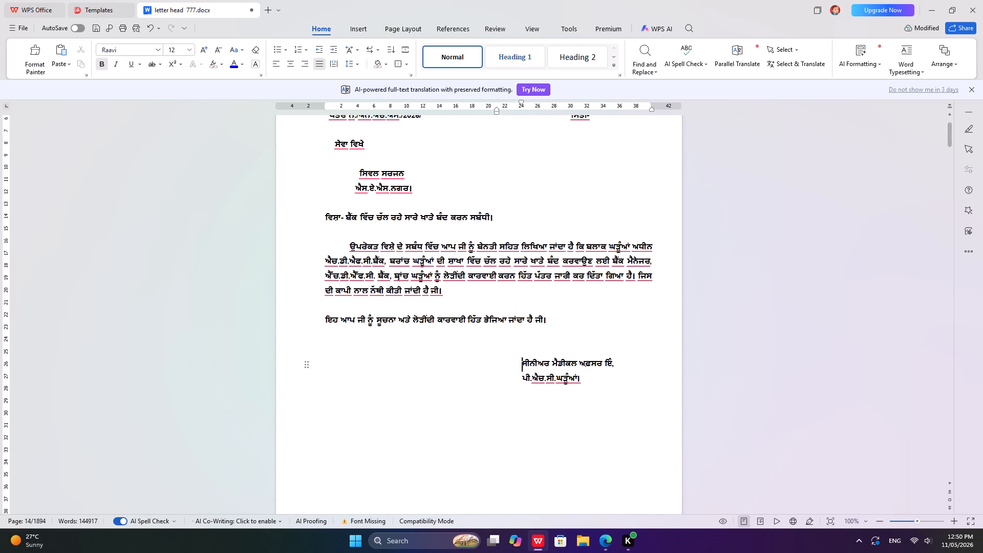
key("space")
key("Tab")
Add leading spaces before "ਪੀ.ਐਚ.ਸੀ.ਘੜੂੰਆਂ।" until it starts directly below the shifted designation line.
left_click(522, 377)
key("space")
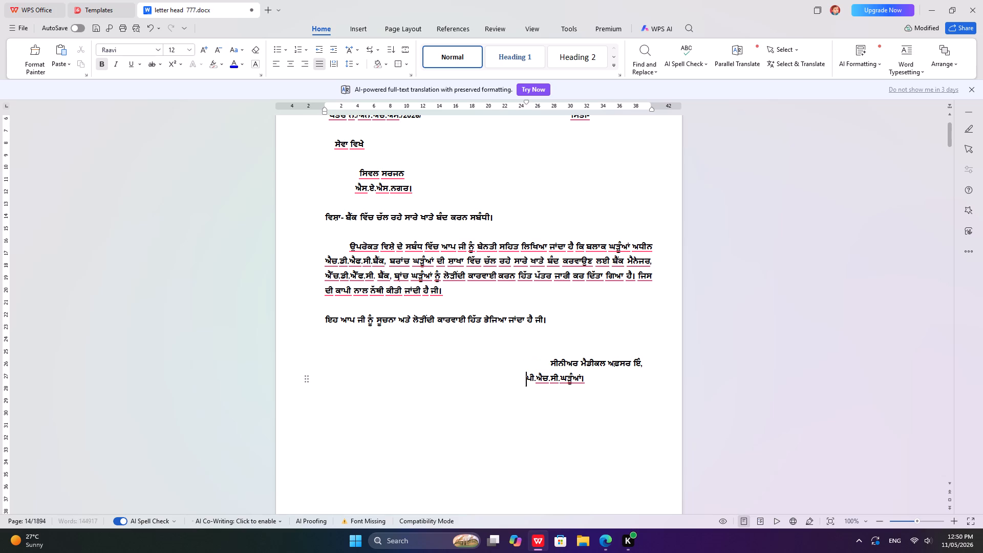
key("space")
key("space")
key("space")
key("space")
key("space")
key("space")
key("space")
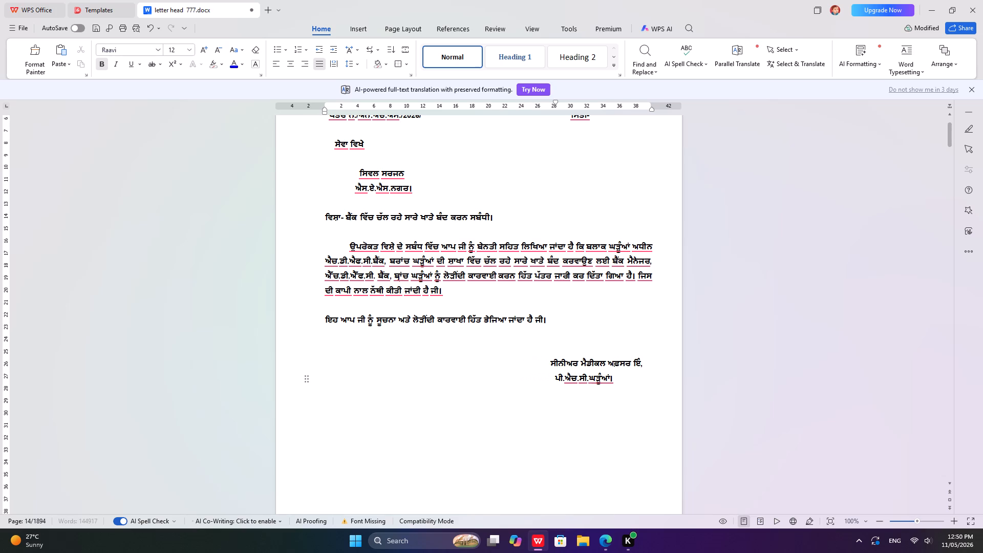
key("BackSpace")
key("space")
key("space")
key("space")
key("space")
key("space")
key("space")
key("space")
key("space")
key("space")
key("space")
key("space")
key("space")
key("space")
key("space")
key("space")
key("space")
key("space")
key("space")
key("space")
key("space")
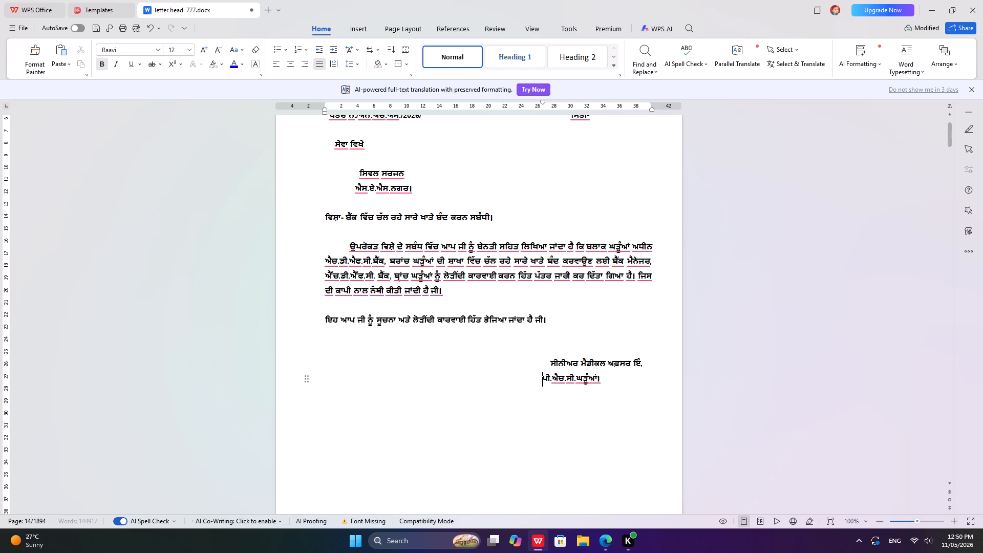
key("space")
left_click(511, 378)
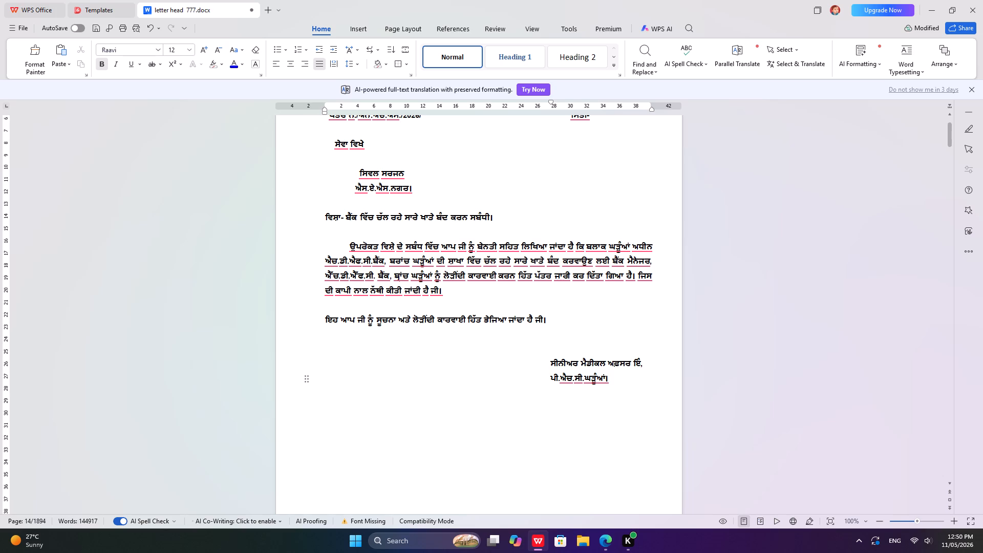
Save the letter head 777.docx document.
left_click(426, 376)
left_click(472, 288)
left_click(18, 28)
left_click(38, 103)
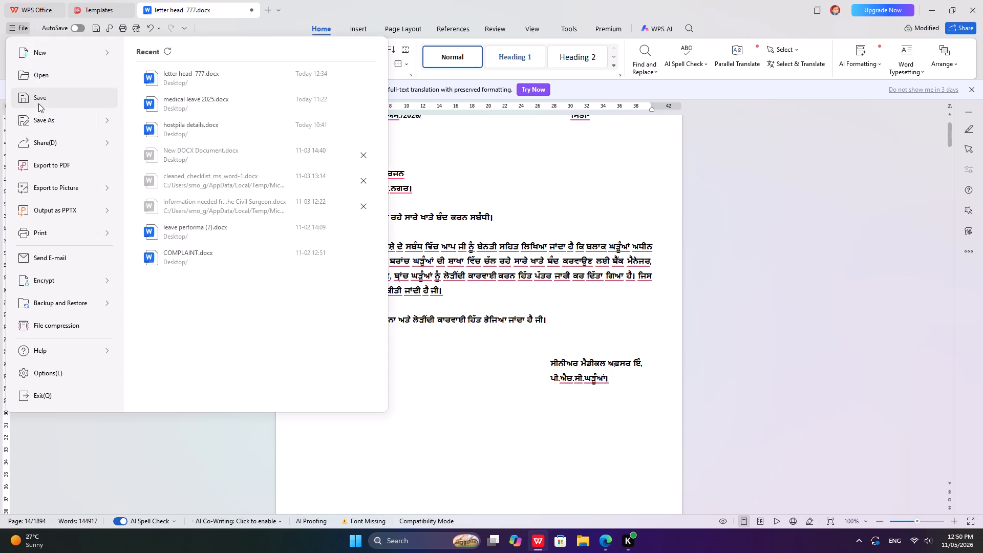
Look over the letter page from the letterhead and reference line down to the signature block.
scroll(423, 368, "up", 3)
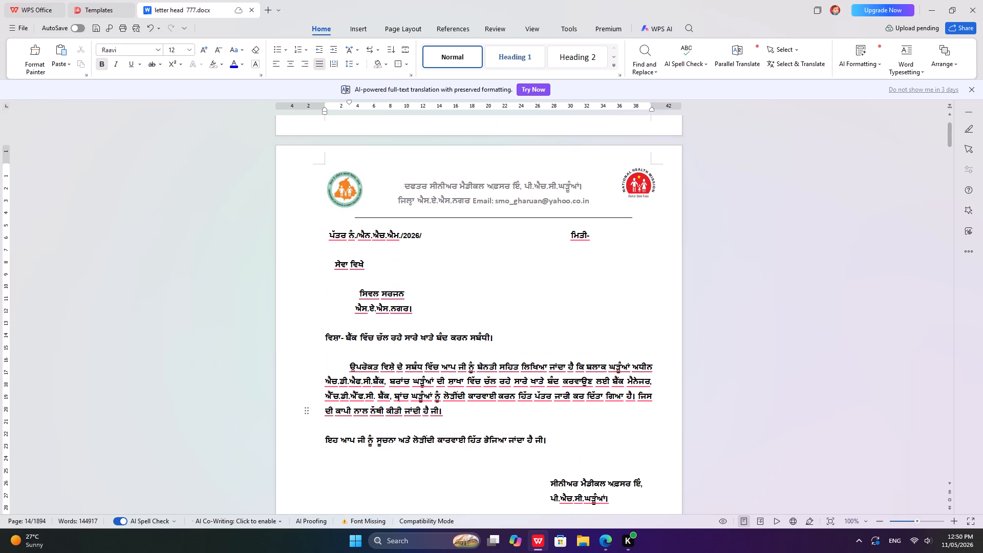
left_click(419, 245)
left_click(352, 227)
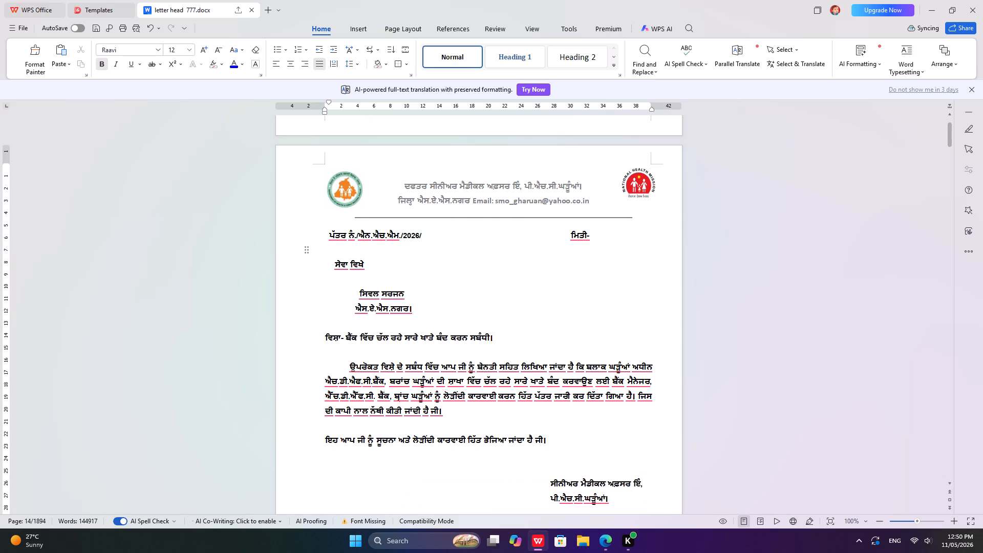
scroll(471, 345, "down", 13)
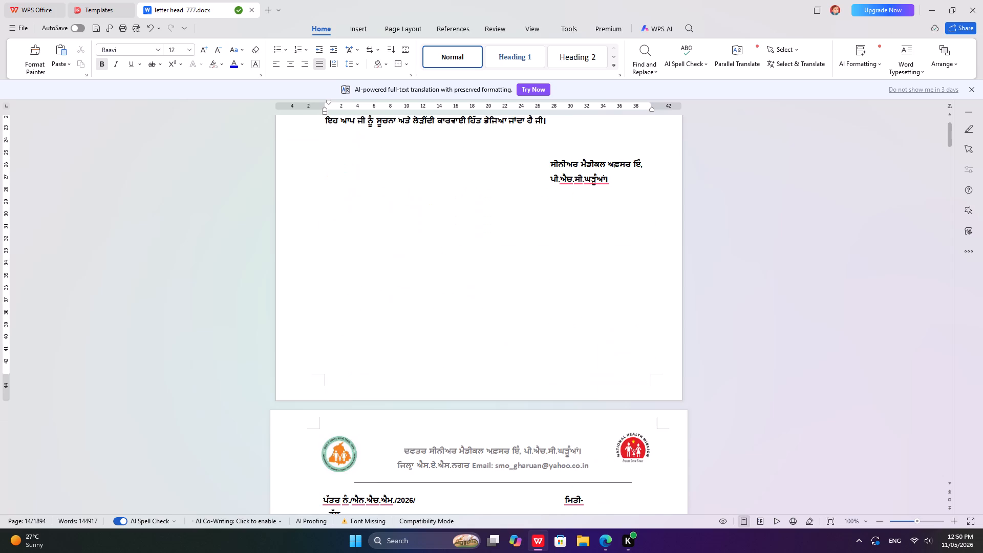
scroll(441, 343, "down", 5)
scroll(451, 359, "up", 10)
left_click(442, 377)
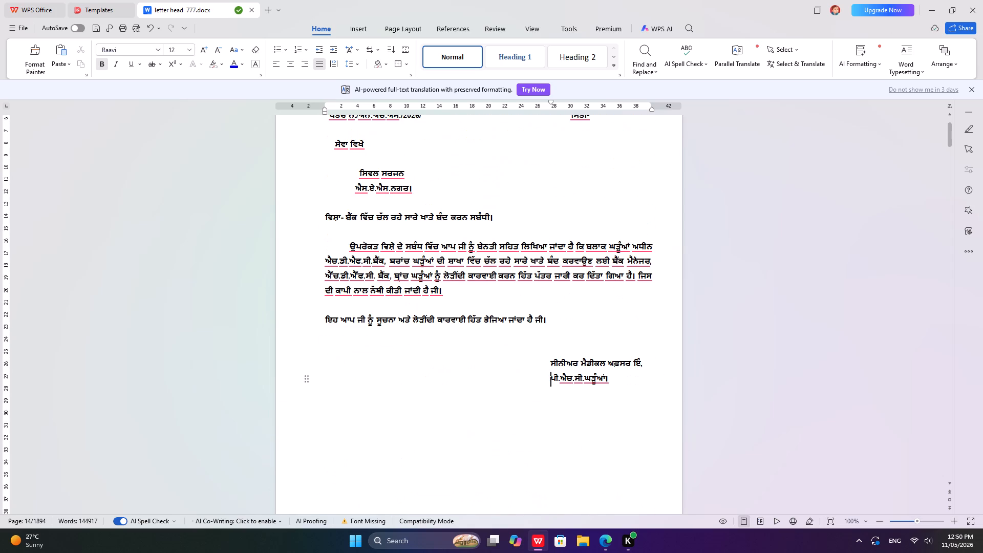
Save the document again.
left_click(19, 28)
left_click(48, 104)
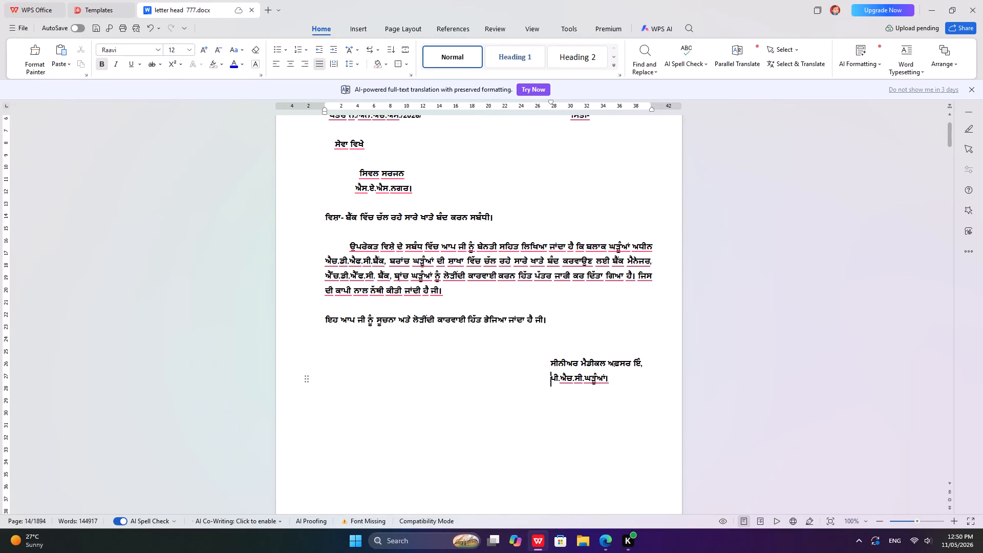
Insert "ਇਸ ਦਫਤਰ ਦੇ ਪੱਤਰ ਨੰਬਰ" after "ਬੰਦ ਕਰਵਾਉਣ ਲਈ" in the letter's main paragraph, before "ਬੈਂਕ ਮੈਨੇਜਰ".
left_click(455, 295)
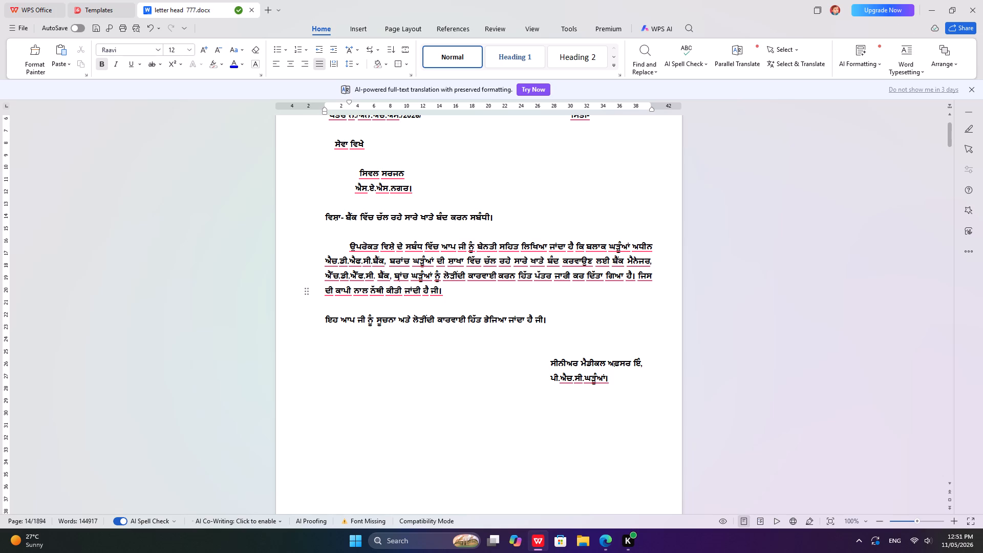
left_click(608, 258)
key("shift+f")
key("BackSpace")
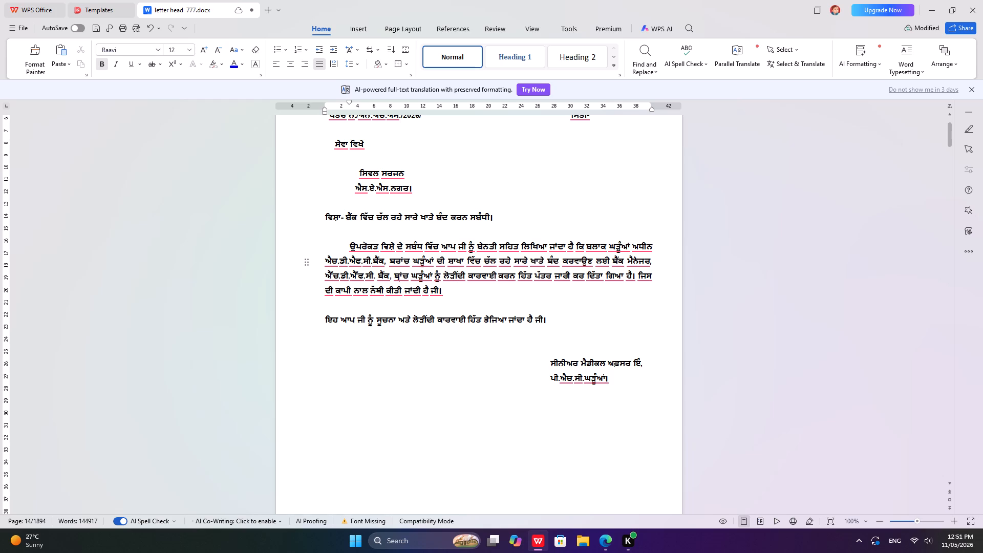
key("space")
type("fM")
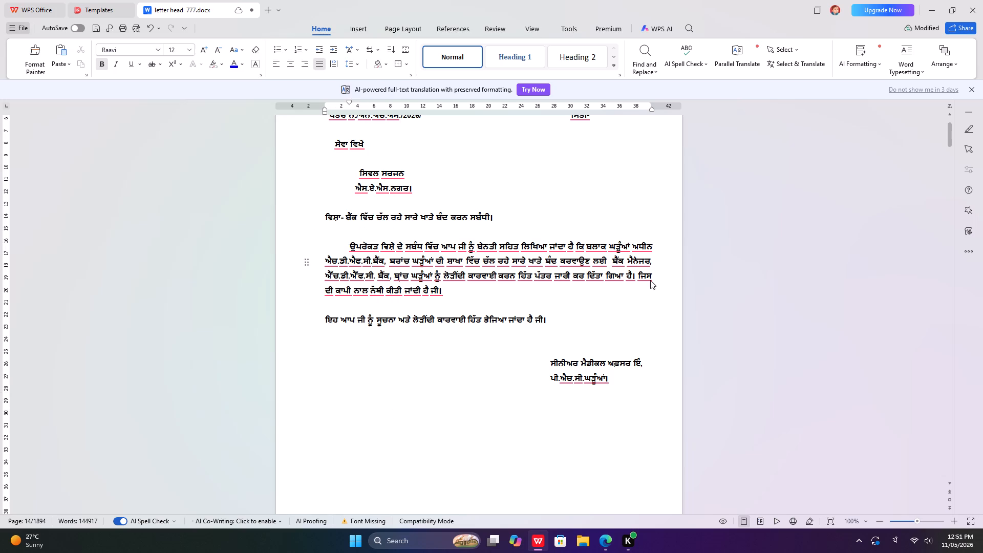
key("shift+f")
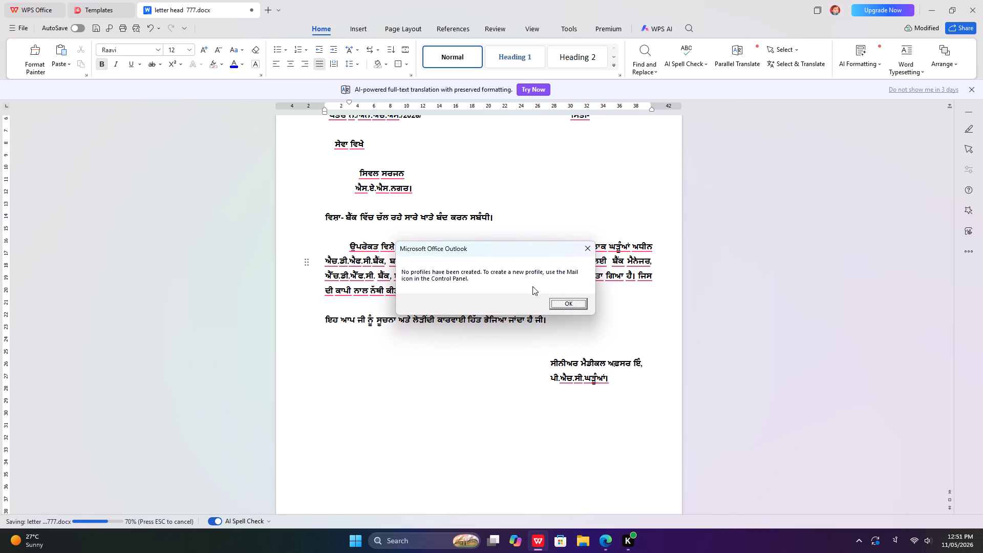
left_click(585, 249)
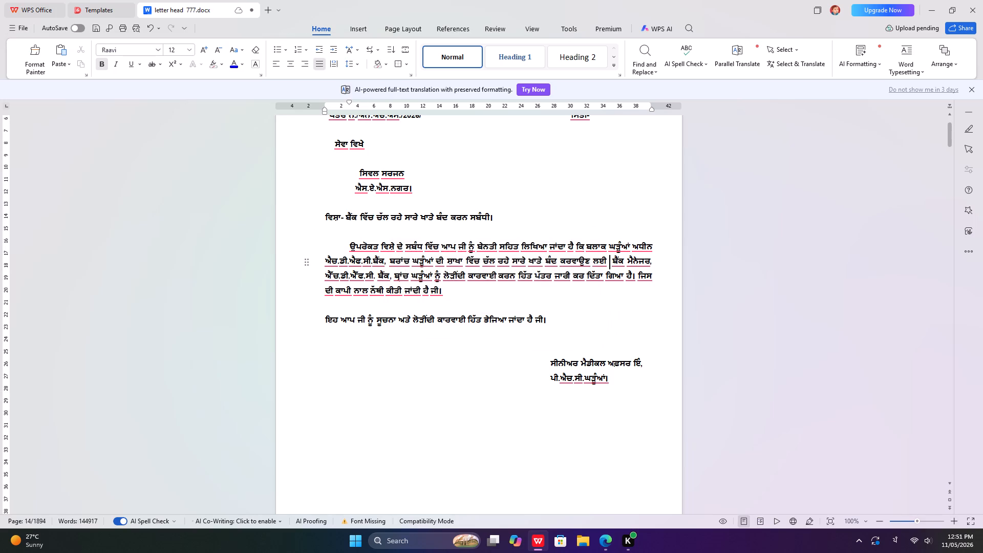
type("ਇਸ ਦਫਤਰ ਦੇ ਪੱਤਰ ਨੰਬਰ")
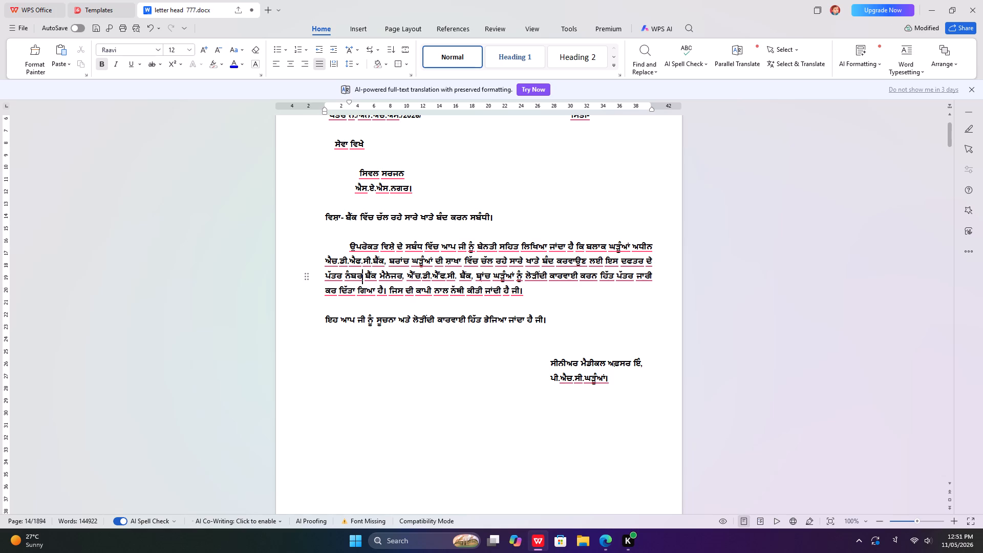
Add the reference ":ਐਨ.ਐਚ.ਐਮ./2026/" directly after "ਪੱਤਰ ਨੰਬਰ" in the main paragraph.
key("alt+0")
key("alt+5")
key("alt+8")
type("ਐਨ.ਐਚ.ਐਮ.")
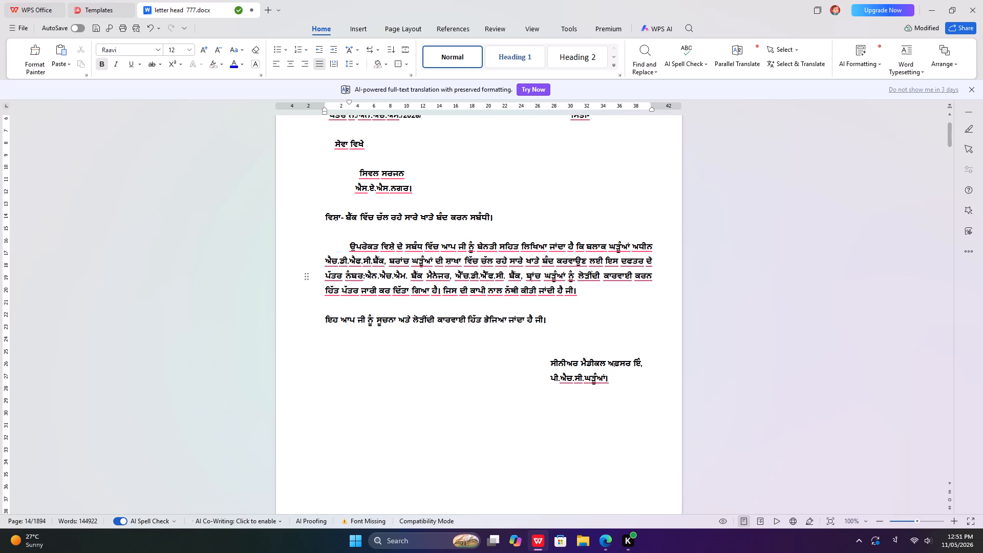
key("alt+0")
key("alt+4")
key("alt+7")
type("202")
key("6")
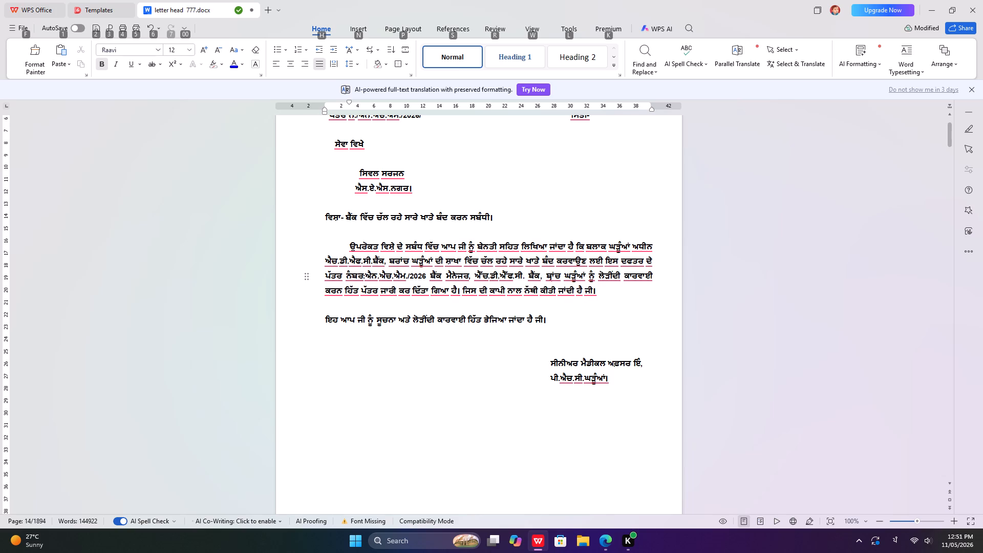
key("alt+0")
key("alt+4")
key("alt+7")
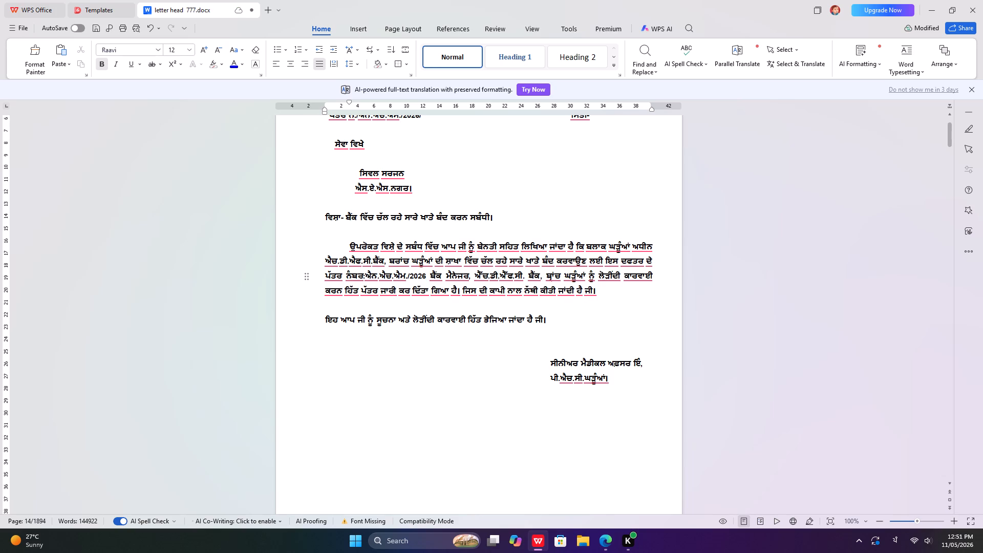
Continue the reference after "/2026/" with the date wording "ਮਿਤੀ 06-11-2026 ਰਾਹੀਂ".
key("space")
type("ਮਿਤੀ")
key("space")
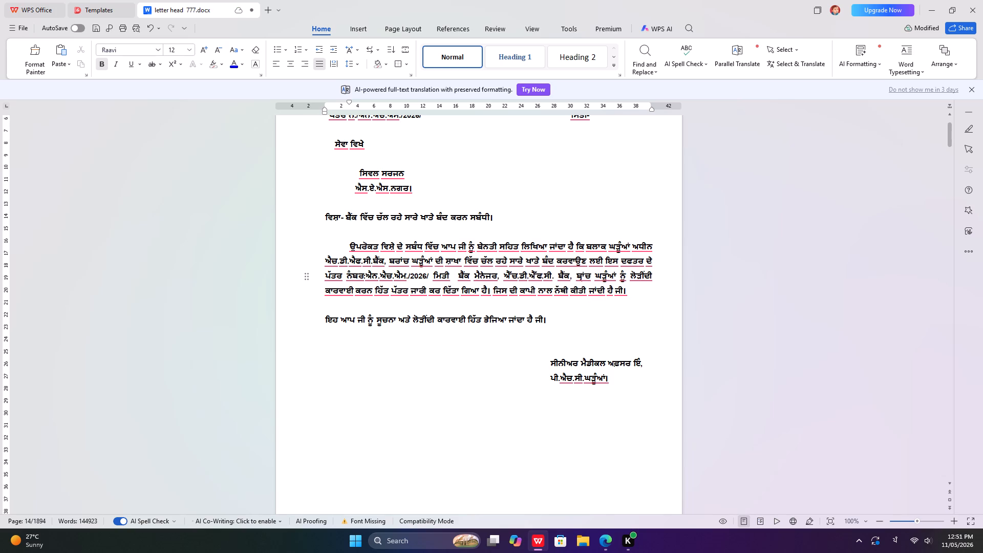
type("0-")
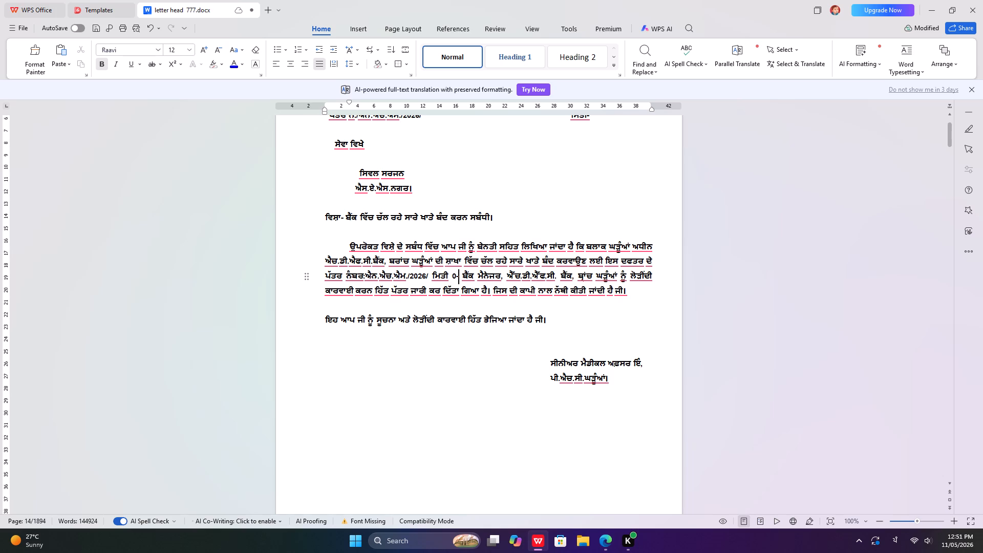
key("BackSpace")
type("6-")
type("11-202")
key("6")
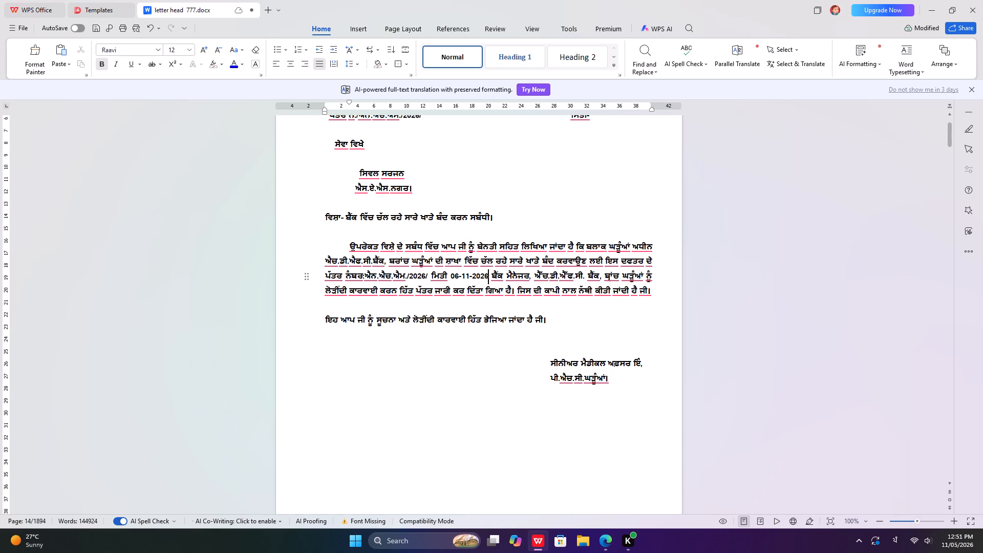
key("space")
type("ਰਾਹੀਂ")
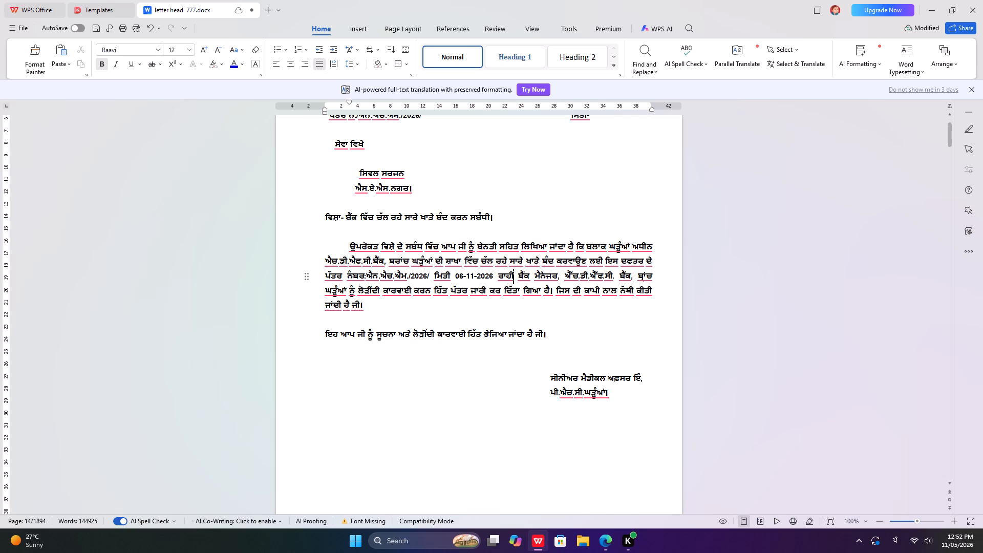
left_click(370, 312)
left_click(356, 368)
left_click(453, 320)
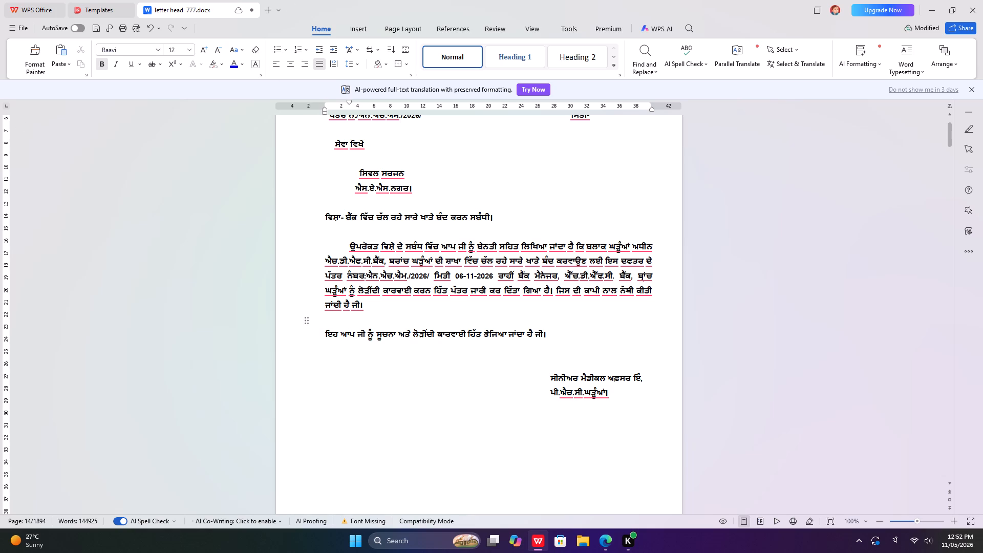
Widen the blank space between "/2026/" and "ਮਿਤੀ" in the body paragraph to leave room for a letter number.
left_click(434, 275)
key("space")
key("space")
key("space")
key("space")
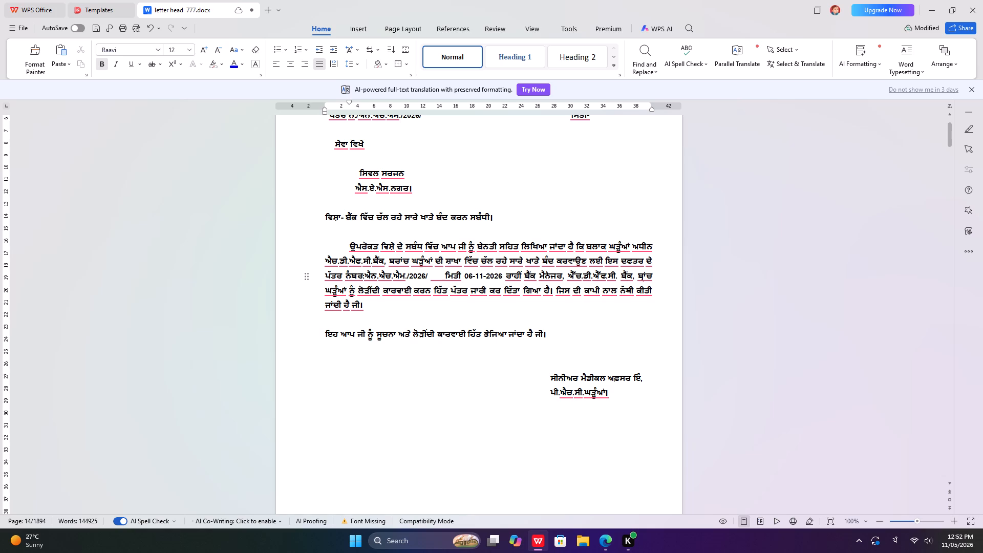
key("space")
key("space")
key("space")
key("space")
key("space")
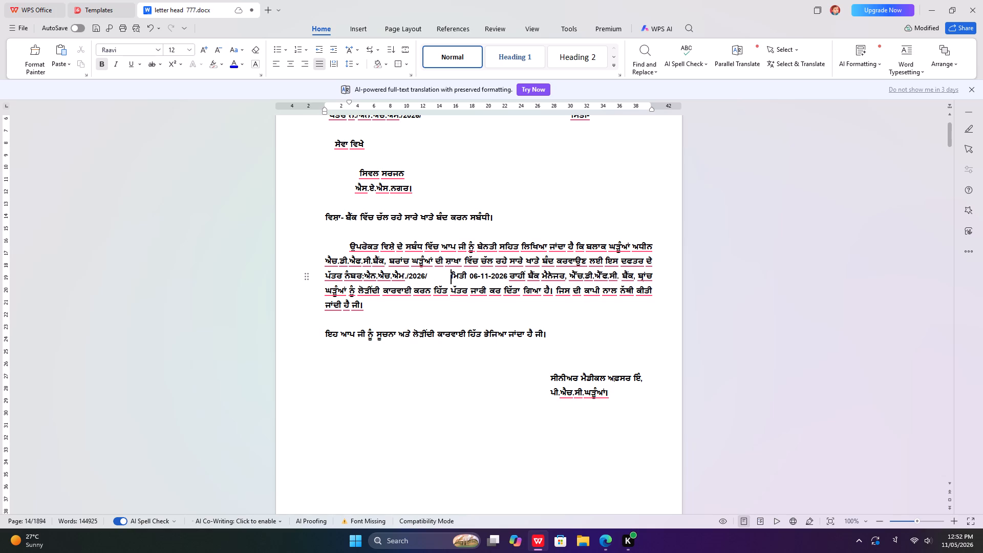
key("space")
key("space")
key("space")
key("space")
key("space")
left_click(410, 321)
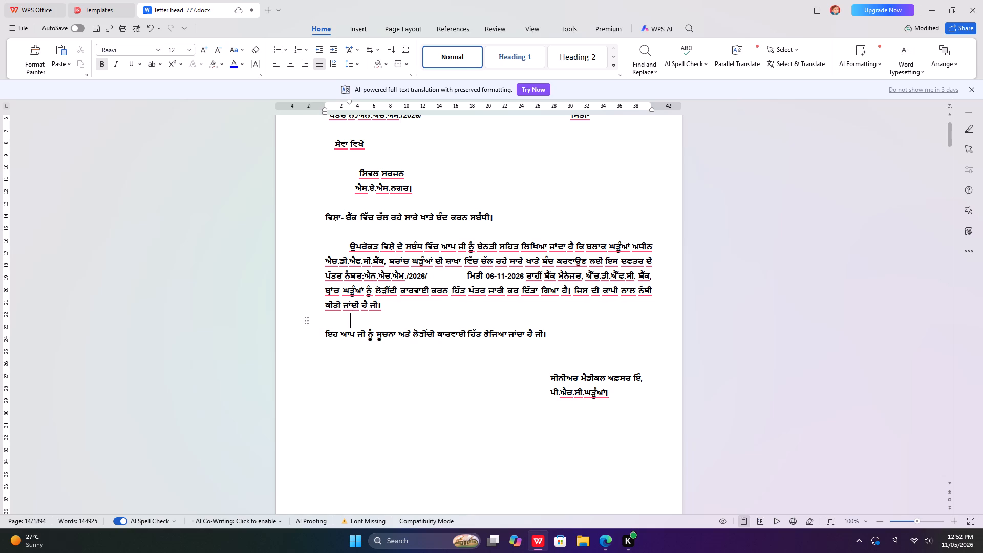
Save the document with the added letter reference.
left_click(22, 32)
left_click(41, 96)
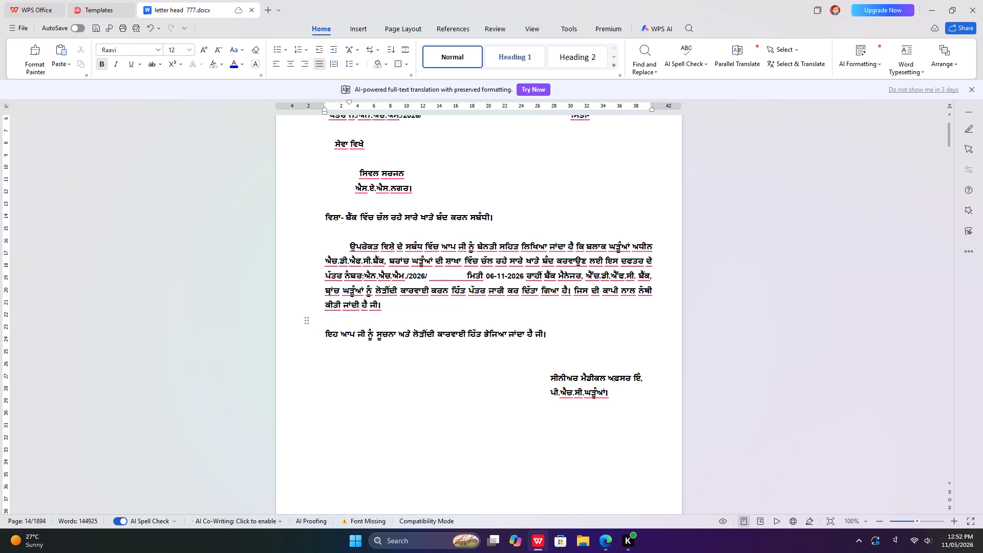
Insert "ਖਾਤੇ ਹਨ। ਇਸ ਸਬੰਧ ਵਿੱਚ" after "ਦੀ ਸ਼ਾਖਾ ਵਿੱਚ" in the body paragraph's second line.
left_click(480, 261)
left_click(453, 405)
left_click(479, 260)
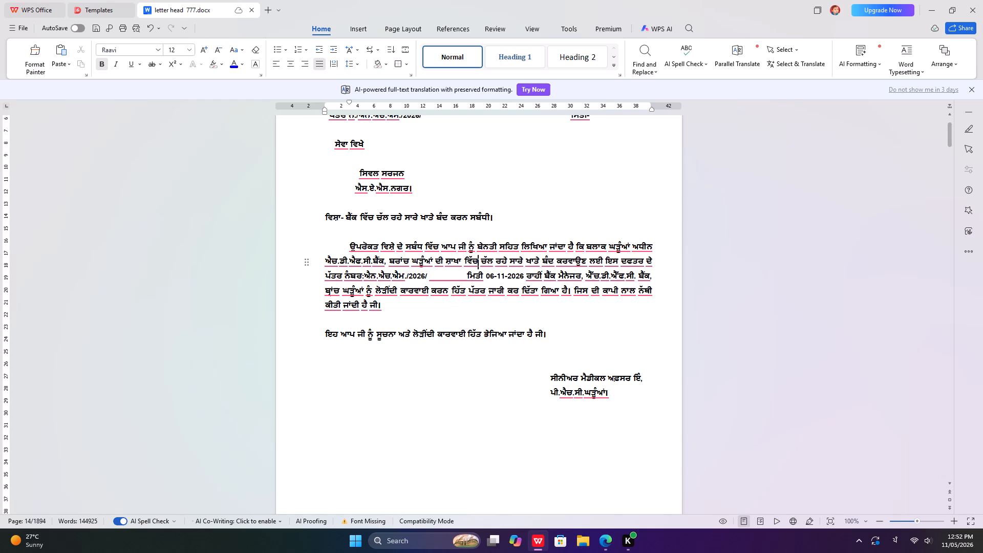
key("space")
type("ਖਾ")
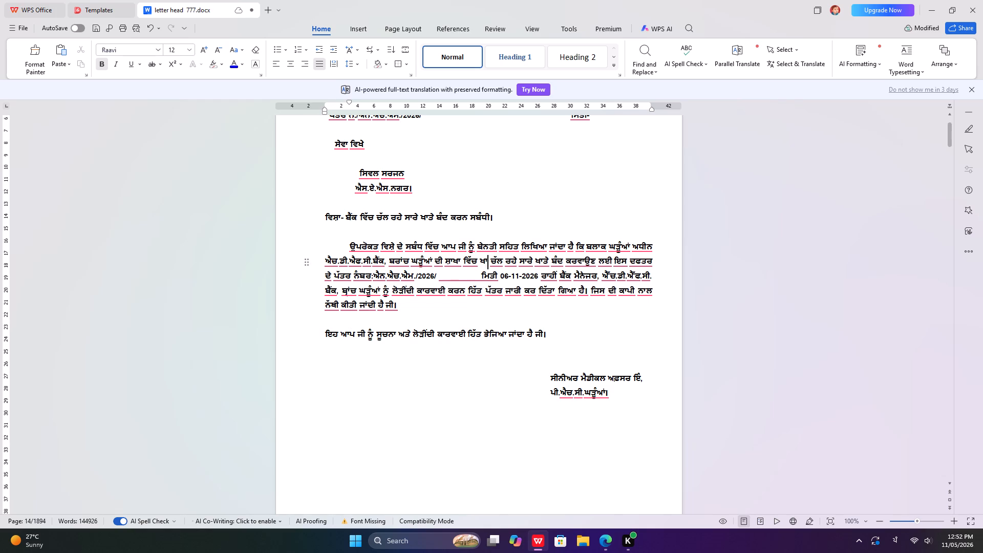
key("BackSpace")
key("BackSpace")
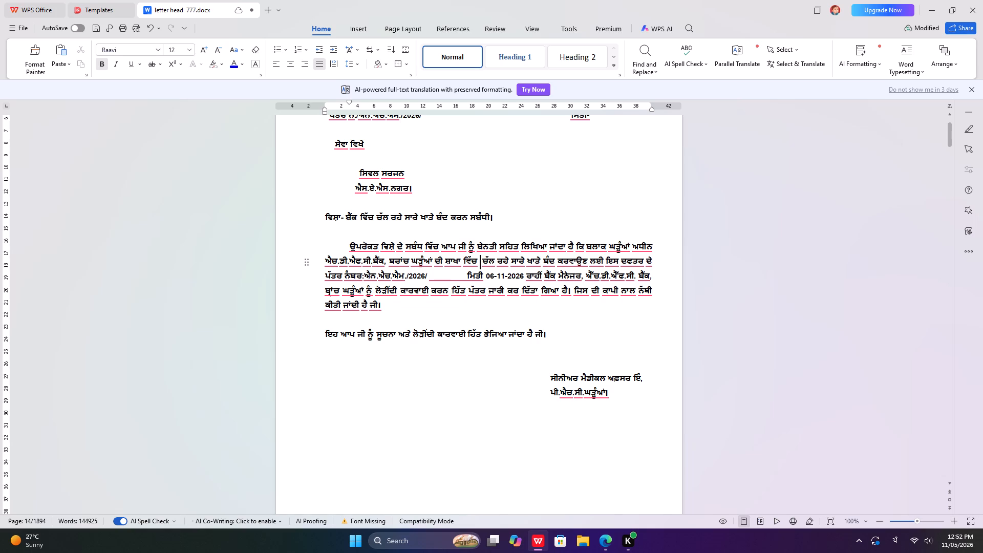
type("ਖਾਤੇ ਹਨ।")
key("space")
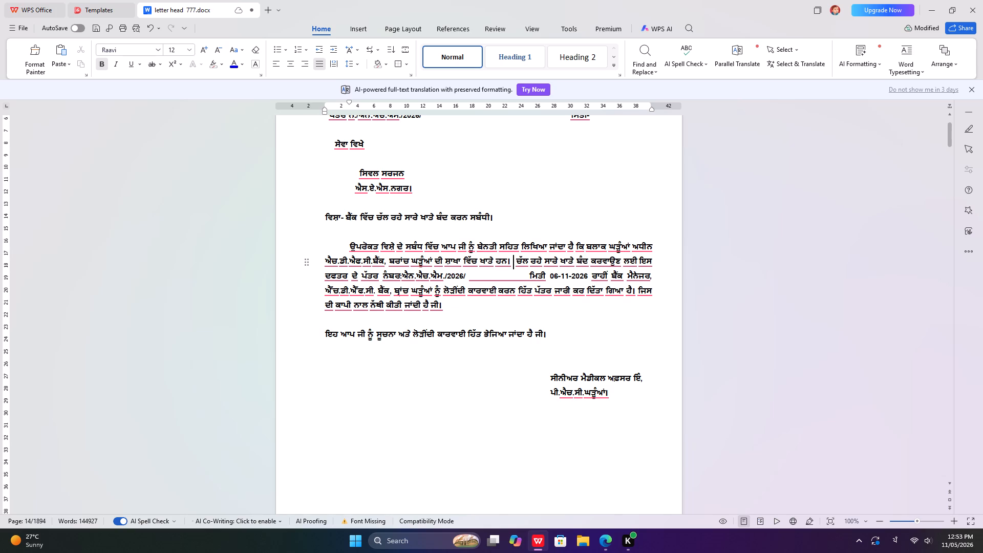
type("ਇਸ")
key("space")
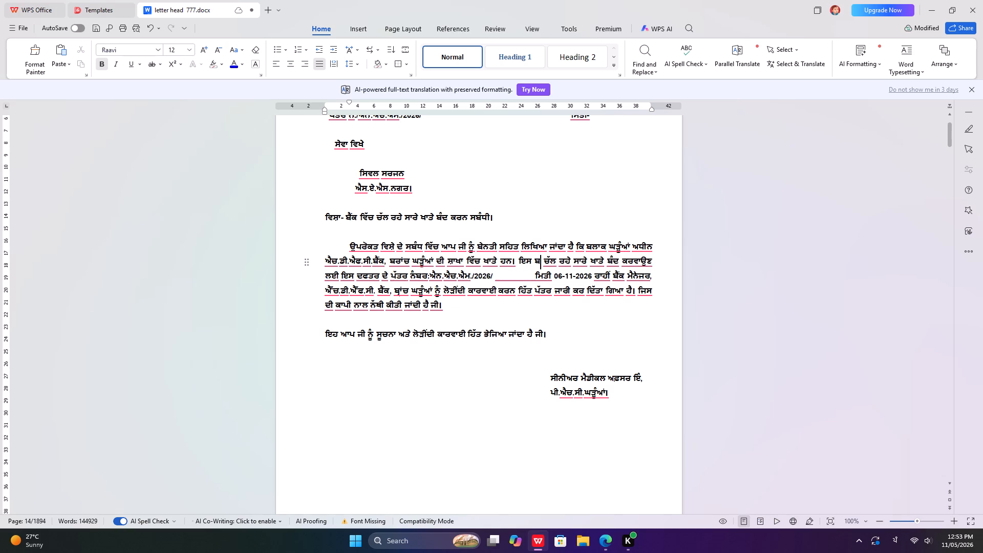
key("BackSpace")
type("ਸਬੰਧ ਵਿੱਚ")
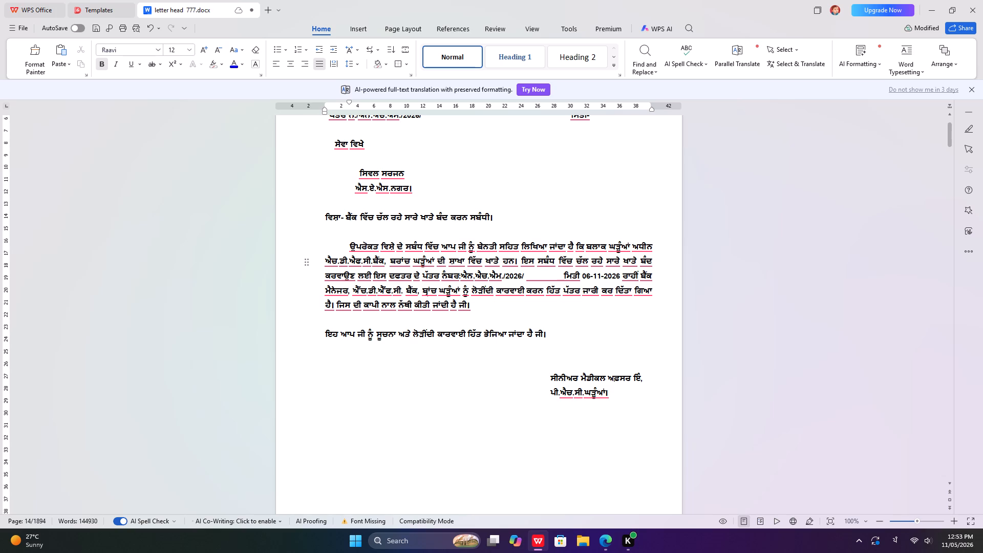
Insert "ਚੱਲ ਰਹੇ" between "ਖਾਤੇ" and "ਹਨ।" in the body paragraph's second line.
left_click(454, 263)
left_click(416, 354)
left_click(484, 261)
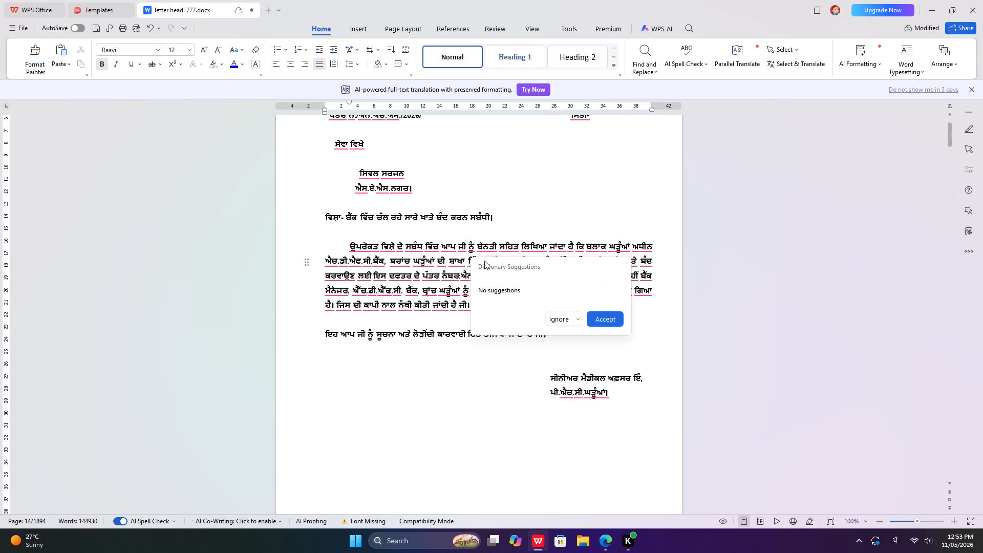
left_click(455, 376)
left_click(481, 265)
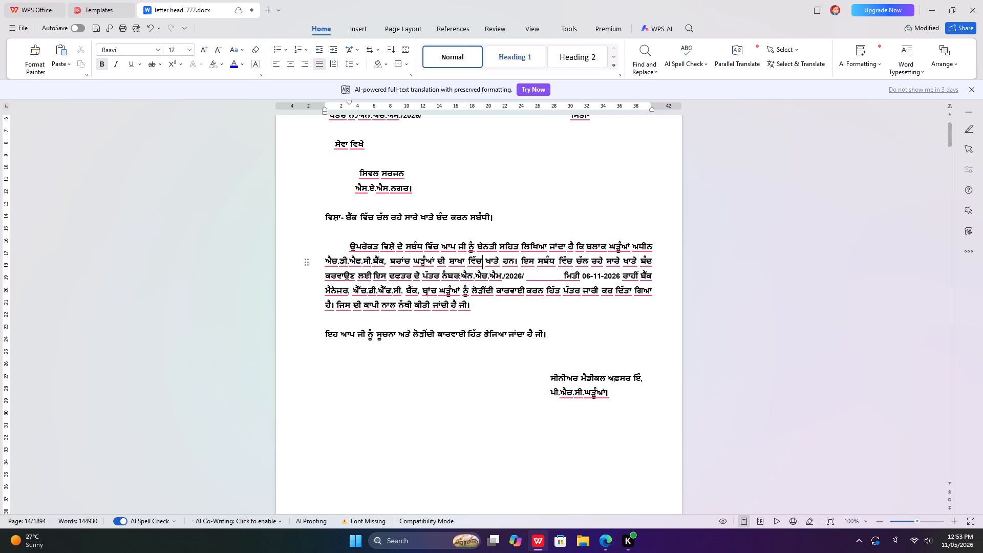
left_click(504, 263)
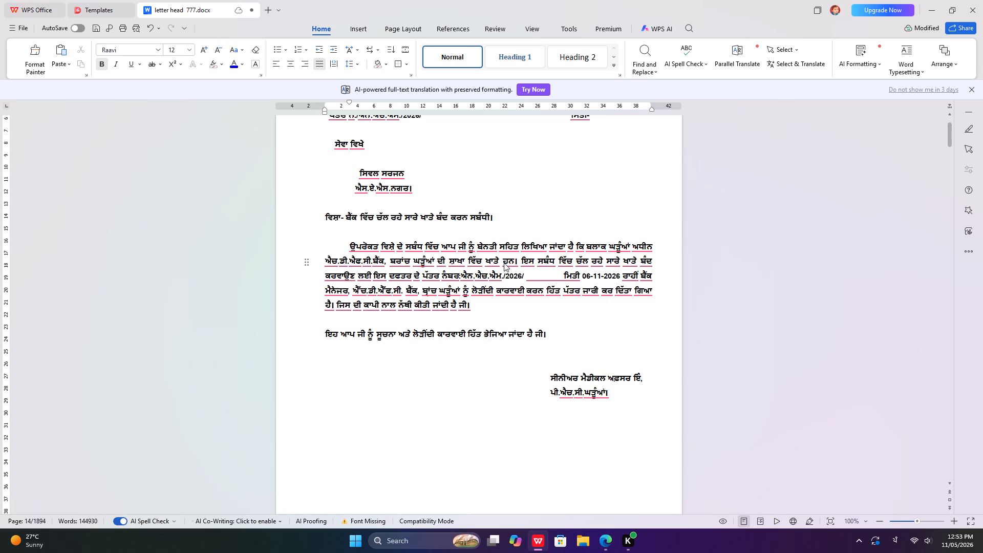
left_click(490, 347)
left_click(502, 262)
left_click(483, 279)
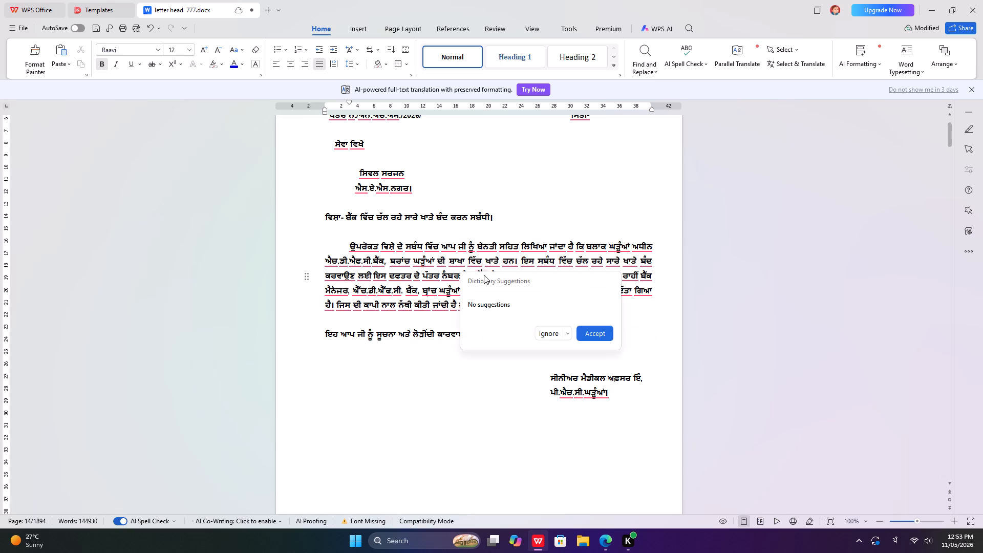
left_click(500, 262)
key("space")
type("ਚੱਲ ਰਹੇ")
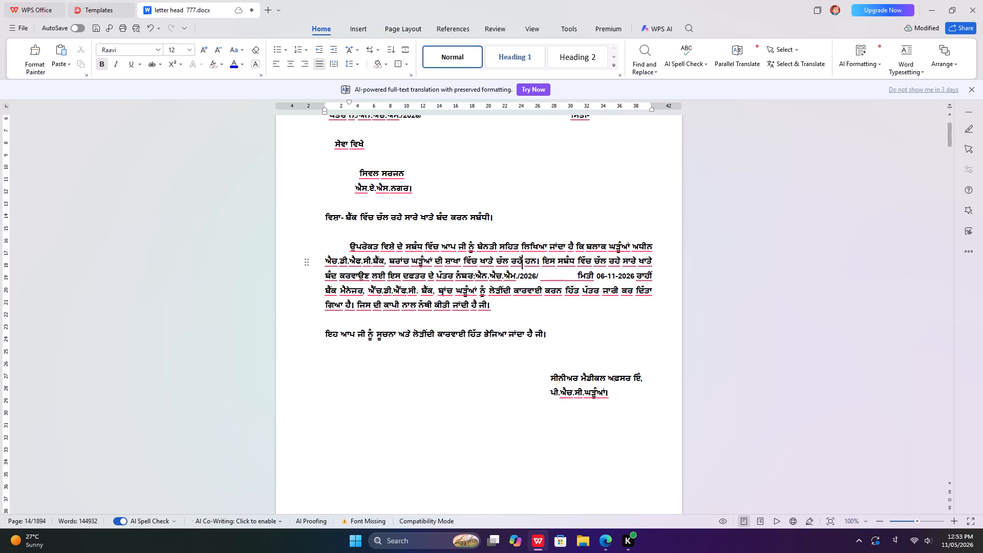
Reread the body paragraph, checking the sentence that starts with "ਇਸ ਸਬੰਧ ਵਿੱਚ" and the bank manager wording after it.
left_click_drag(543, 259, 383, 274)
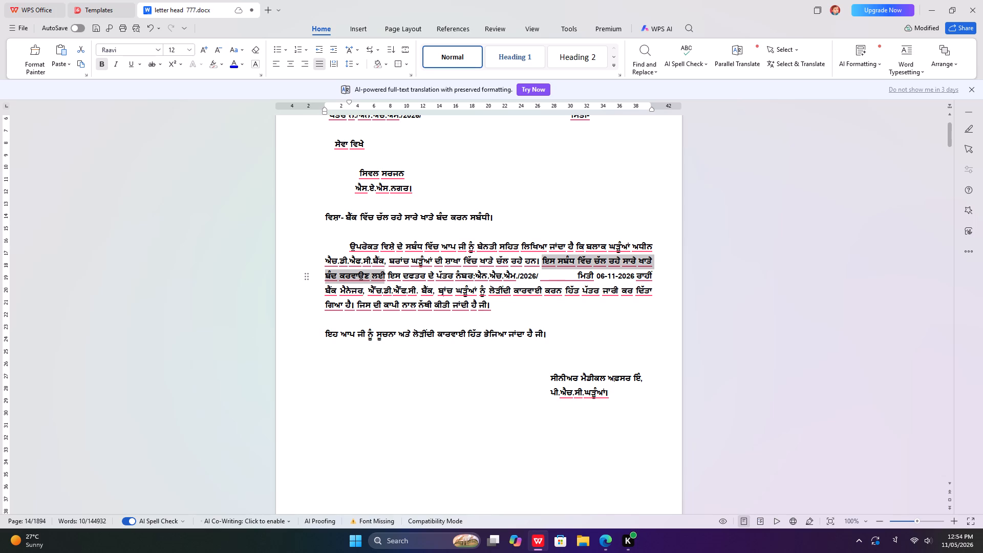
left_click(376, 288)
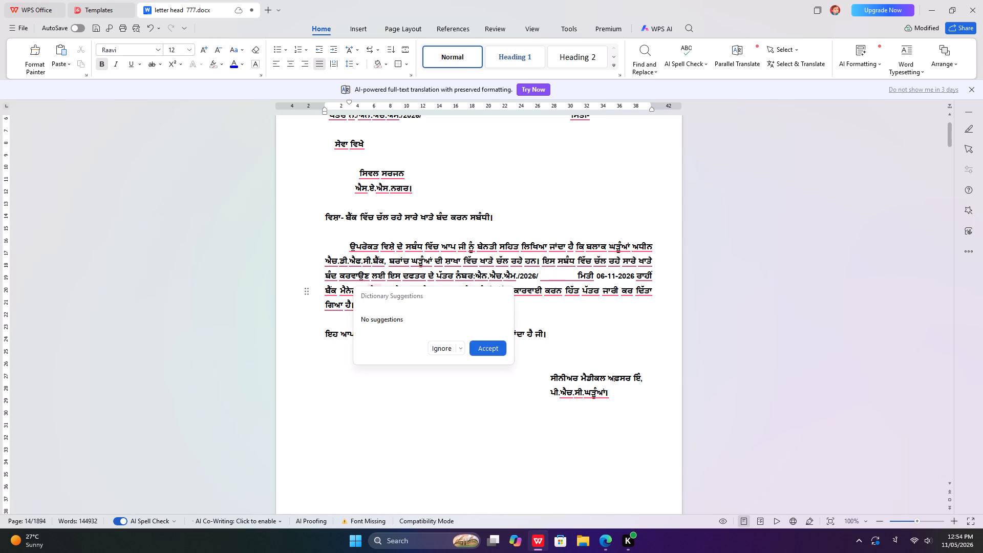
left_click(498, 402)
left_click(488, 292)
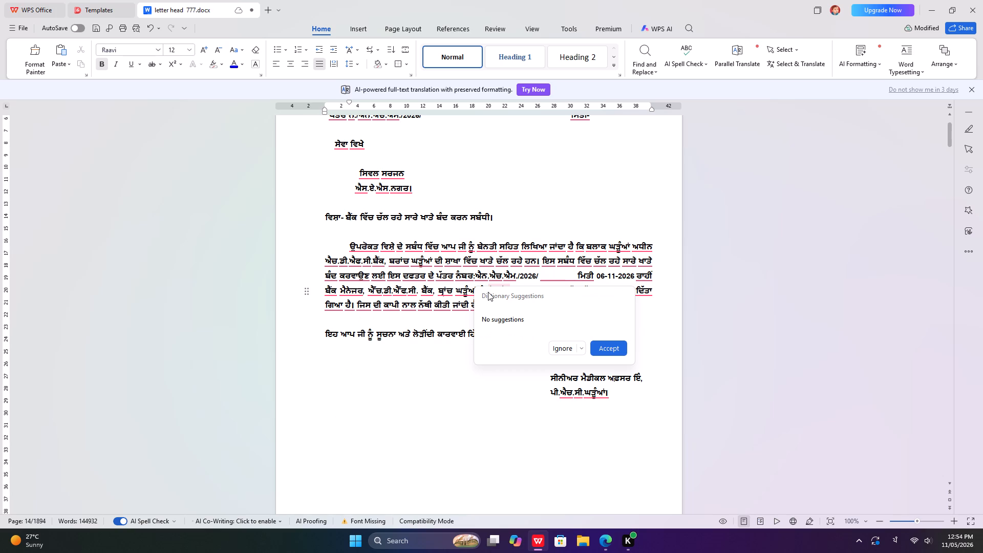
left_click(488, 292)
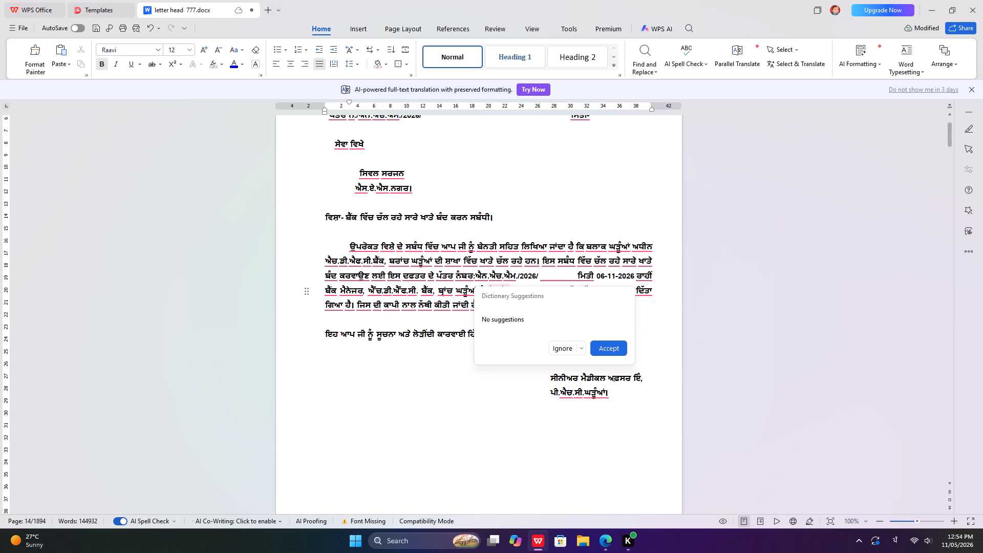
left_click(369, 310)
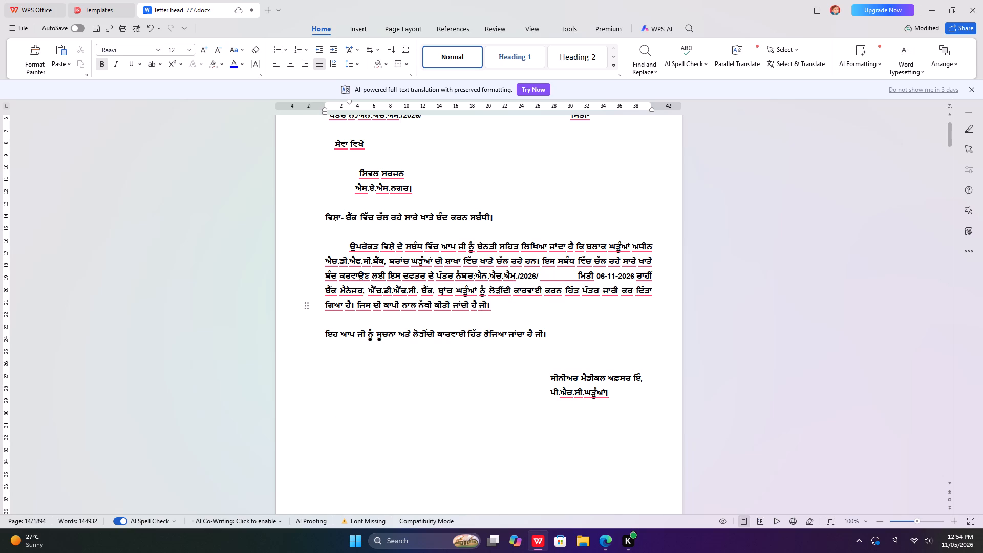
left_click(545, 261)
left_click(434, 419)
Replace "ਇਸ ਸਬੰਧ ਵਿੱਚ" with "ਬੈਂਕ ਵਿੱਚ" before "ਚੱਲ ਰਹੇ ਸਾਰੇ" in the body paragraph's second line.
left_click_drag(543, 259, 589, 262)
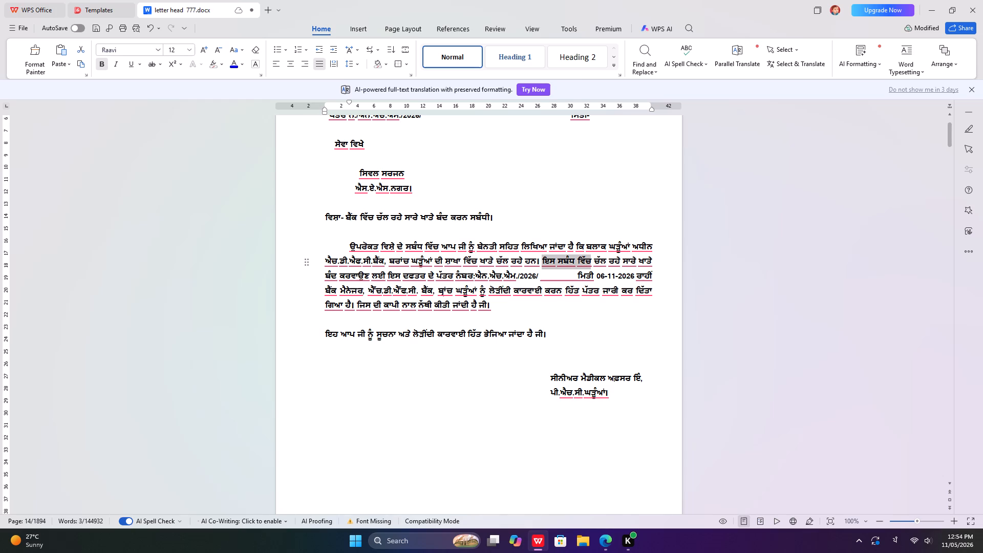
left_click_drag(589, 262, 593, 262)
left_click_drag(593, 262, 593, 262)
key("BackSpace")
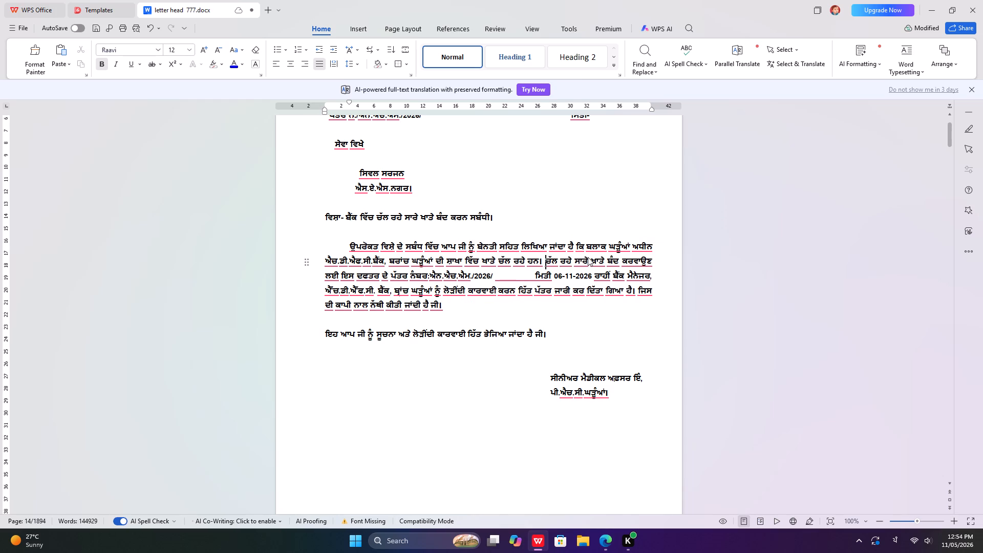
key("space")
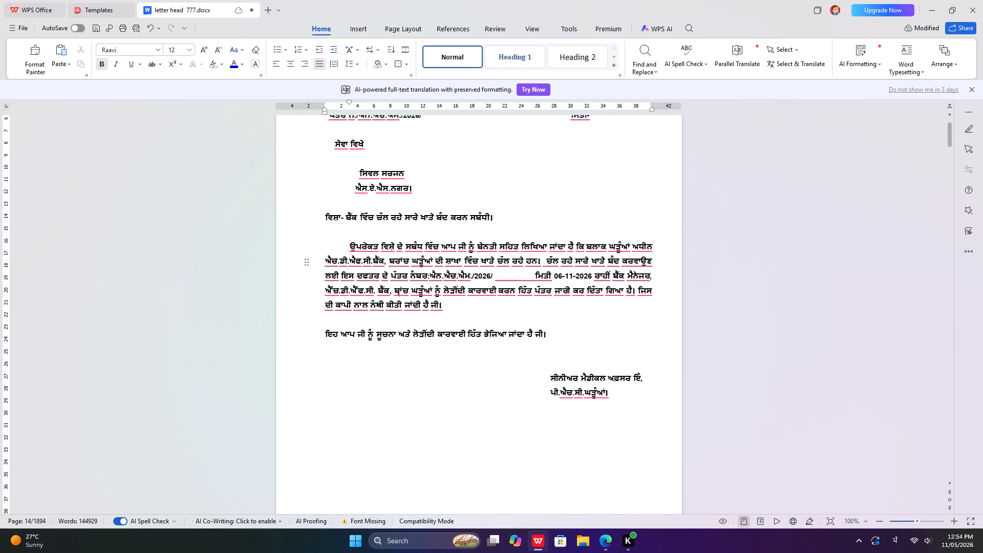
type("ਬੈਂਕ")
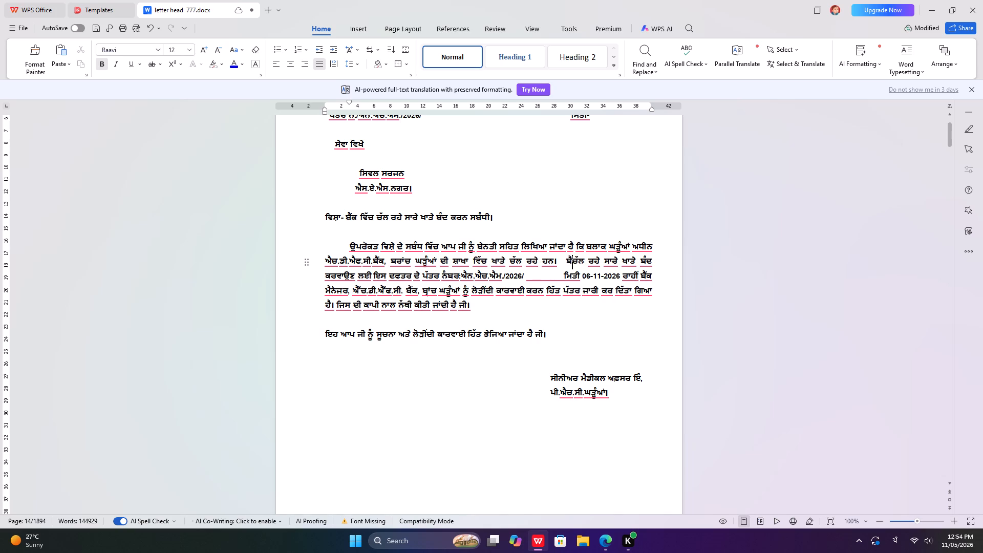
key("space")
type("ਵਿੱਛ")
key("space")
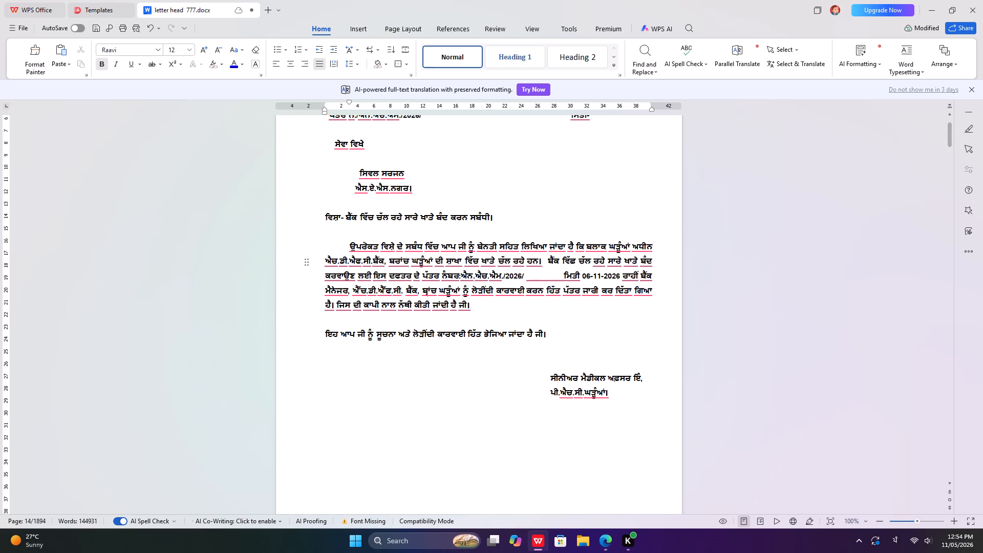
key("BackSpace")
key("BackSpace")
type("ਚ")
key("space")
Change "ਖਾਤੇ" after "ਸਾਰੇ" to "ਖਾਤਿਆਂ ਨੂੰ" in the body paragraph's second line.
left_click(637, 258)
key("BackSpace")
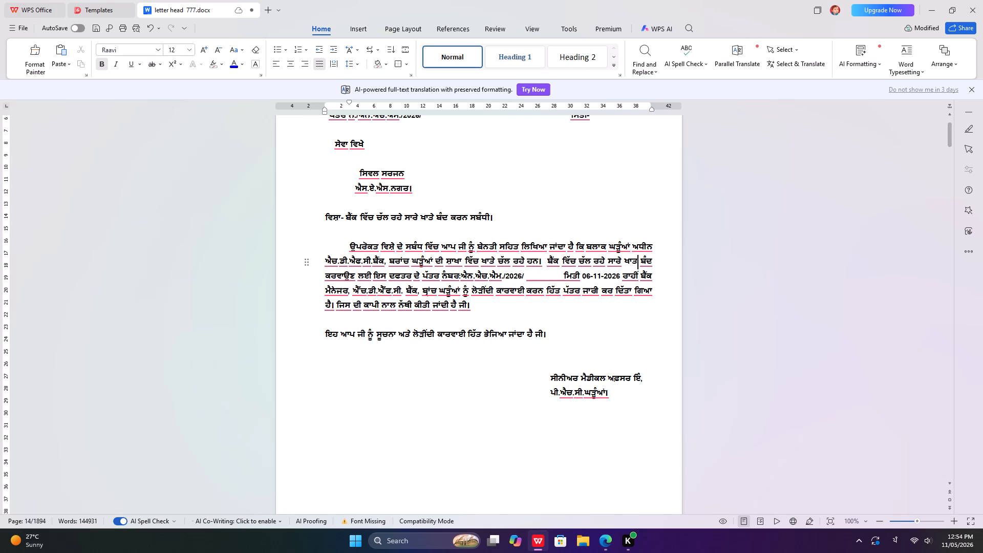
type("ਿਆਂ")
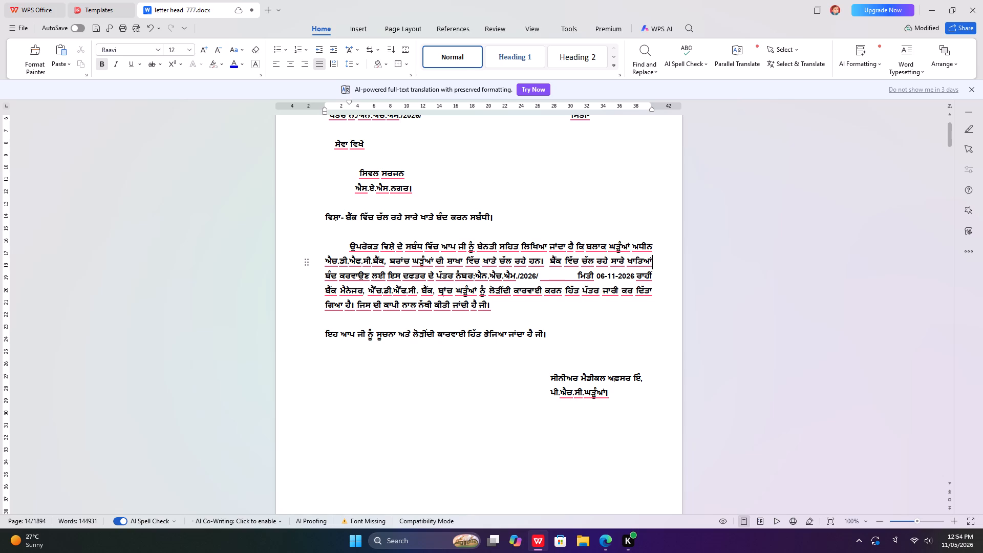
key("space")
type("ਨੂੰ")
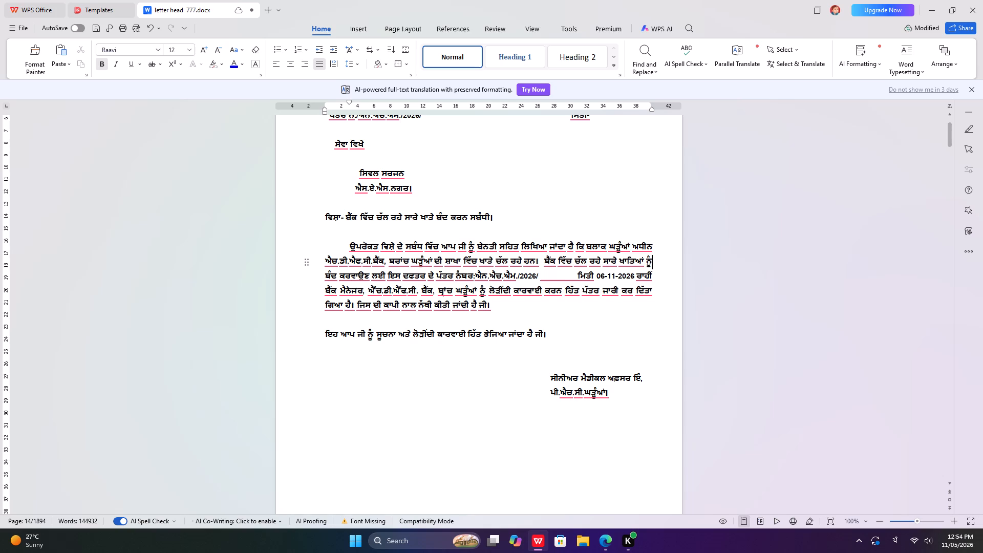
Remove the extra space before "ਬੈਂਕ ਵਿੱਚ" in the body paragraph's second line.
left_click(545, 260)
key("BackSpace")
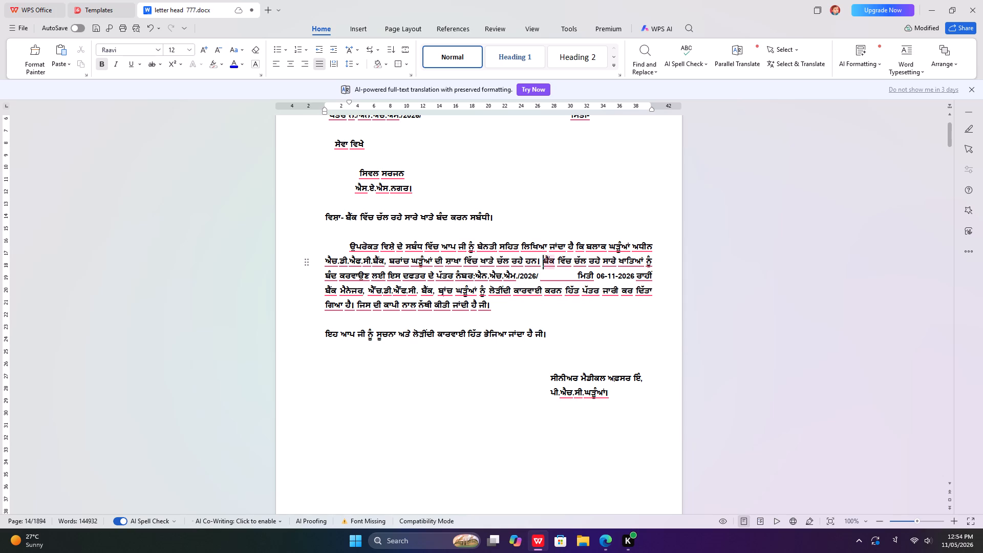
left_click(507, 413)
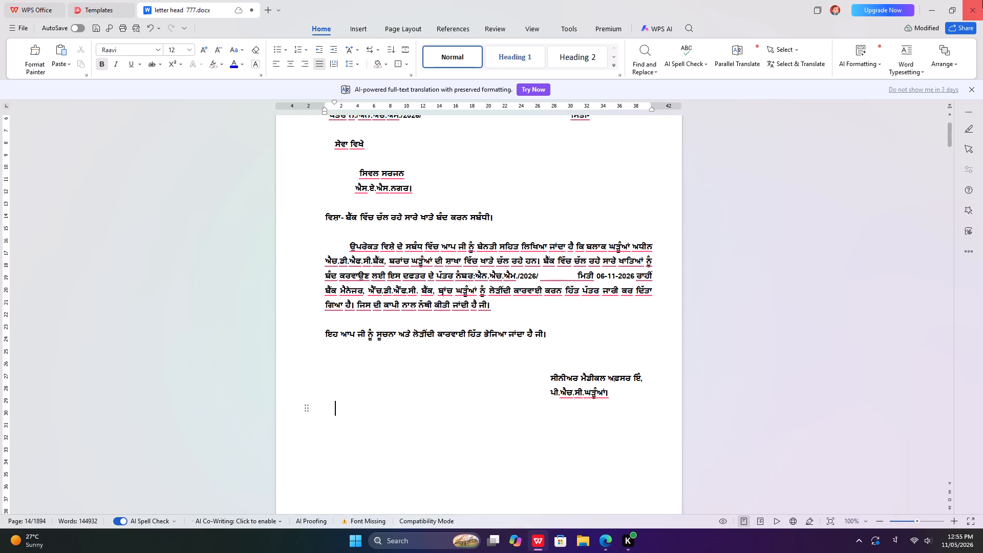
Save the document with the reworded body paragraph.
left_click(16, 26)
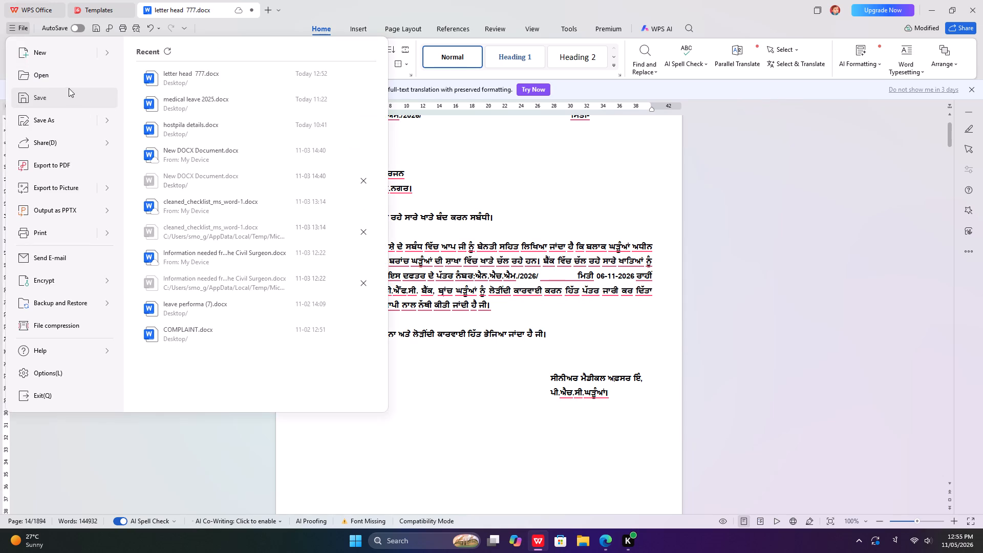
left_click(69, 88)
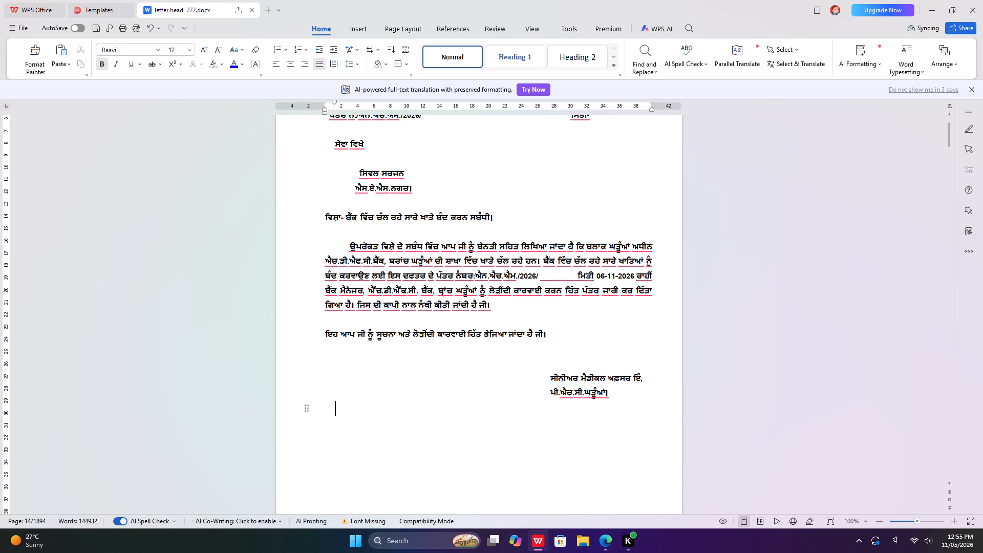
Proofread the letter's body paragraph and the closing line above the signature.
left_click(463, 328)
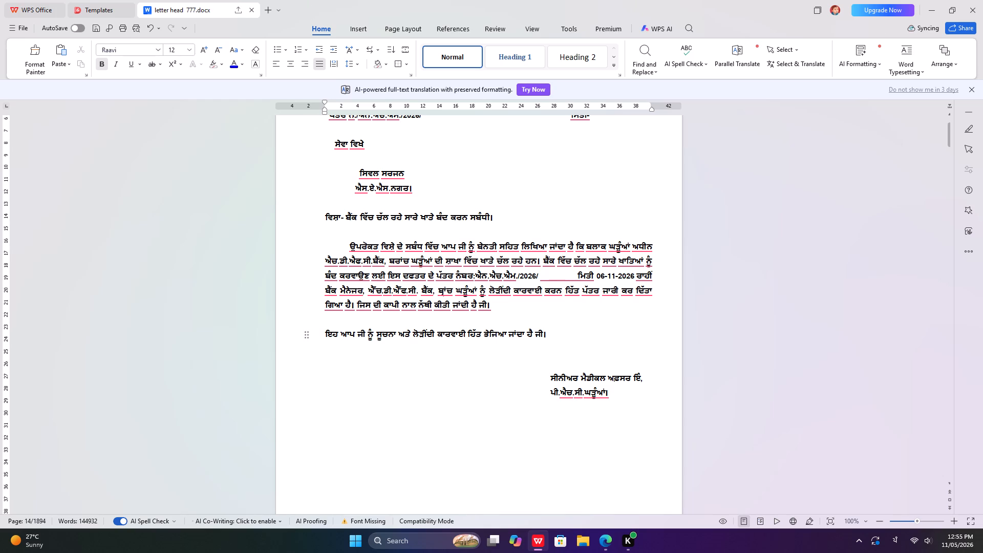
left_click(488, 313)
left_click(435, 428)
left_click(569, 346)
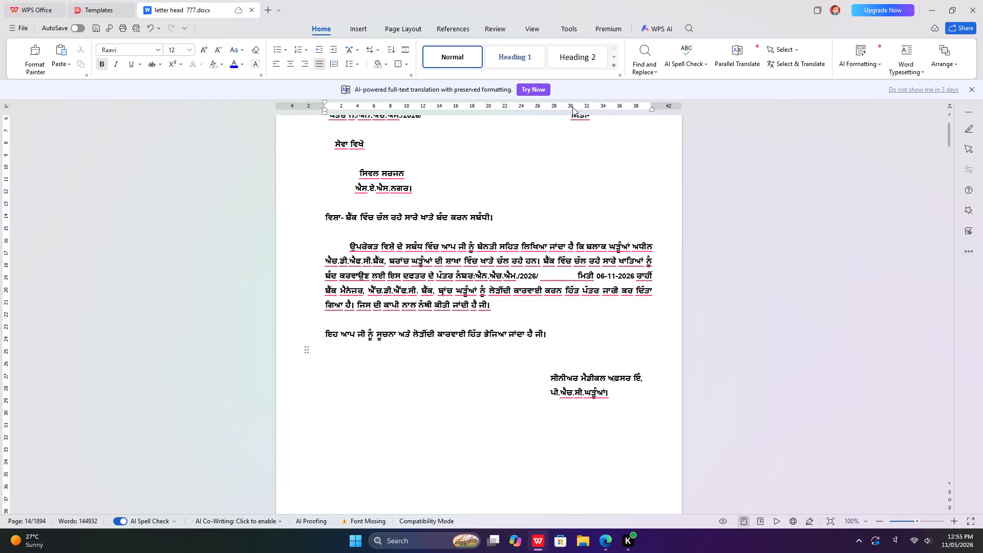
left_click(541, 354)
left_click(548, 323)
left_click(563, 340)
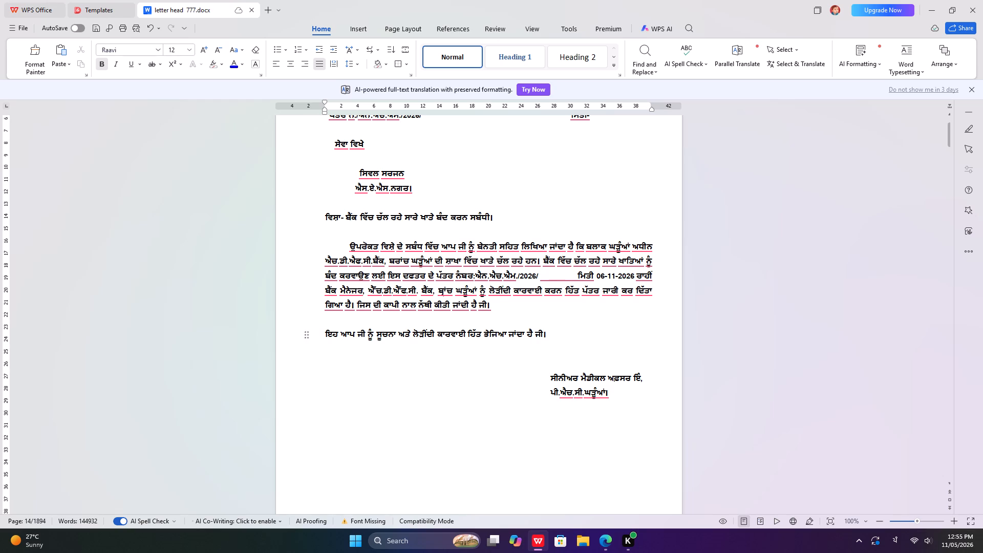
left_click(498, 306)
left_click(466, 278)
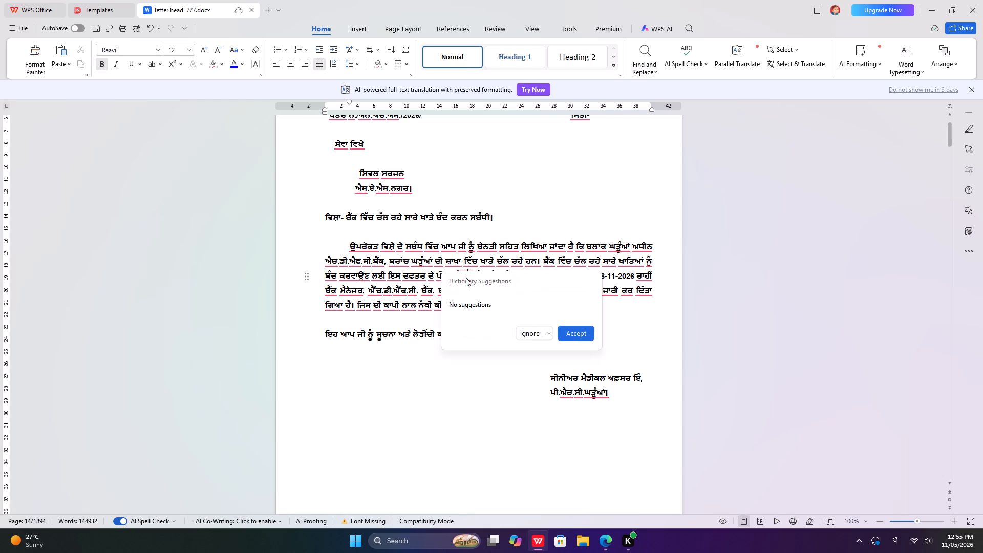
left_click(524, 416)
left_click(568, 345)
left_click(557, 333)
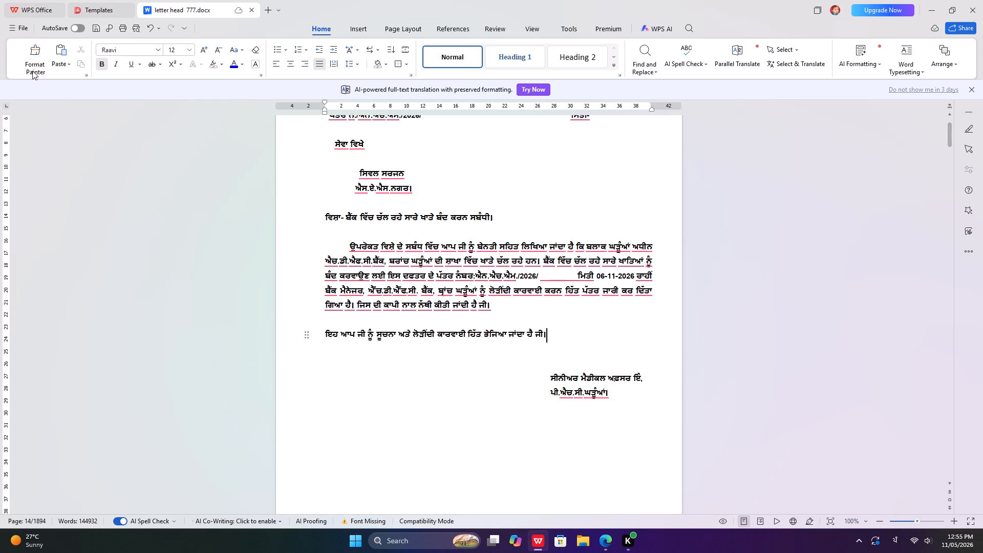
Save the document again after proofreading the letter.
left_click(29, 29)
left_click(37, 98)
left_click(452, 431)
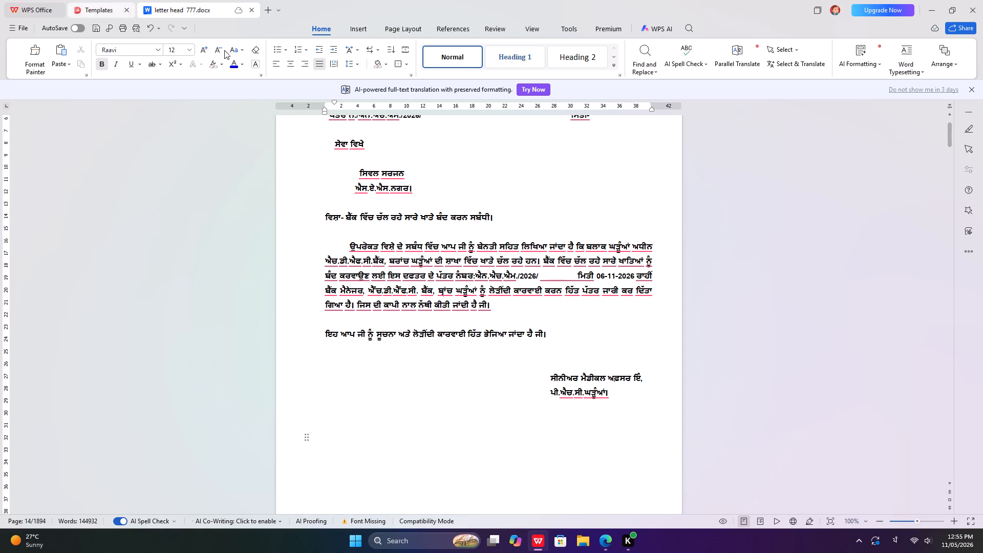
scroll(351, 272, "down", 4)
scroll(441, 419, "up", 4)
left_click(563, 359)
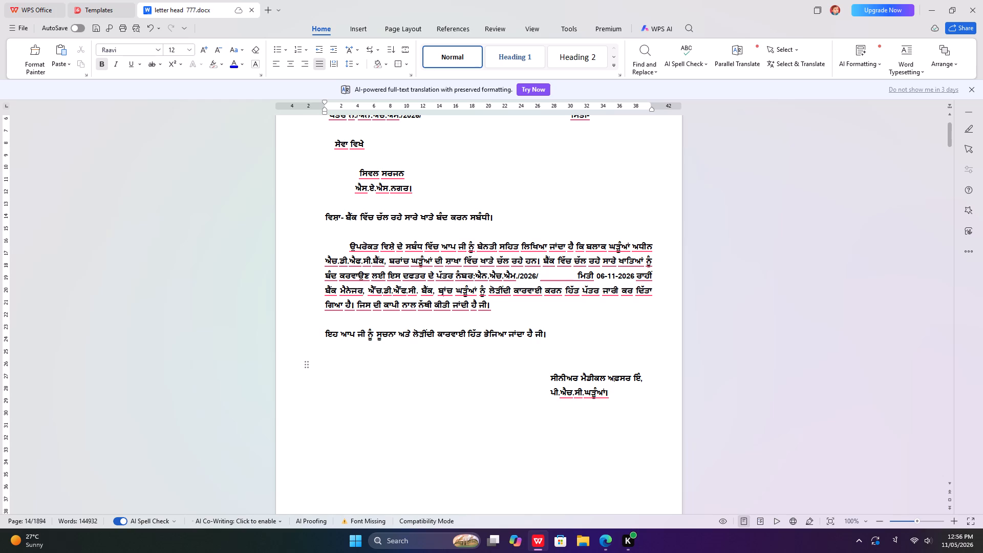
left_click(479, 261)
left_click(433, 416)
Delete ", ਐੱਚ.ਡੀ.ਐੱਫ.ਸੀ. ਬੈਂਕ, ਬ੍ਰਾਂਚ ਘੜੂੰਆਂ" from the body paragraph, leaving "ਬੈਂਕ ਮੈਨੇਜਰ ਨੂੰ" with a single space.
left_click_drag(372, 290, 478, 295)
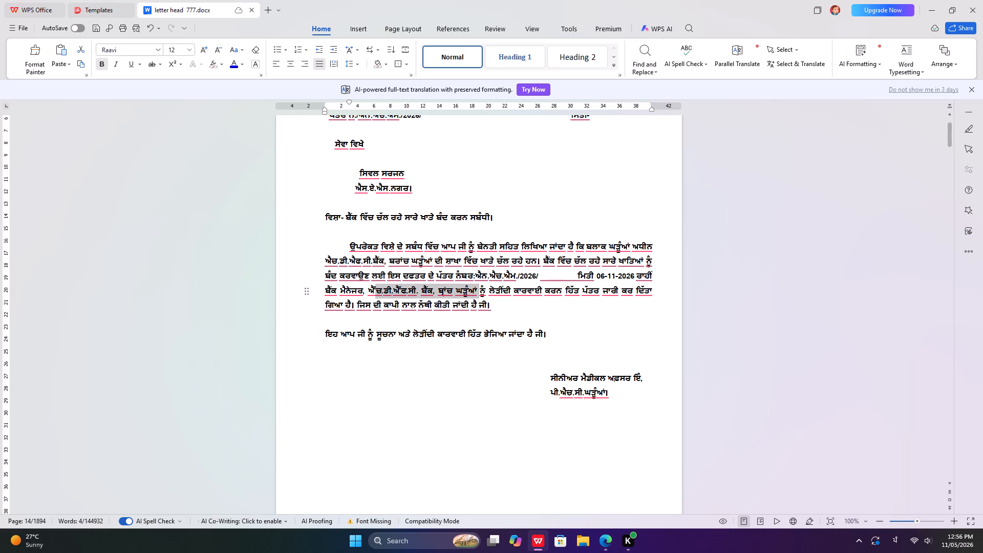
left_click_drag(478, 295, 479, 296)
key("Delete")
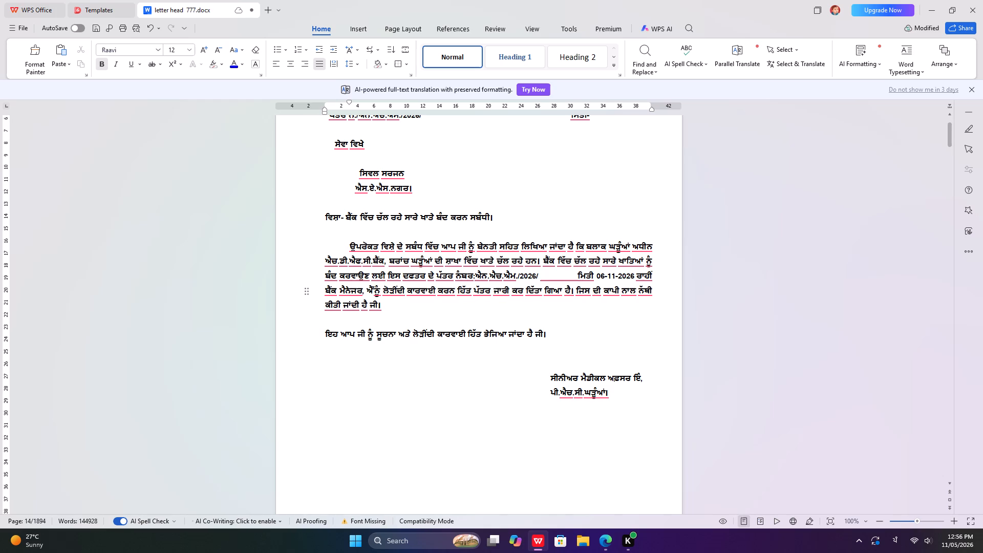
key("BackSpace")
key("BackSpace")
key("BackSpace")
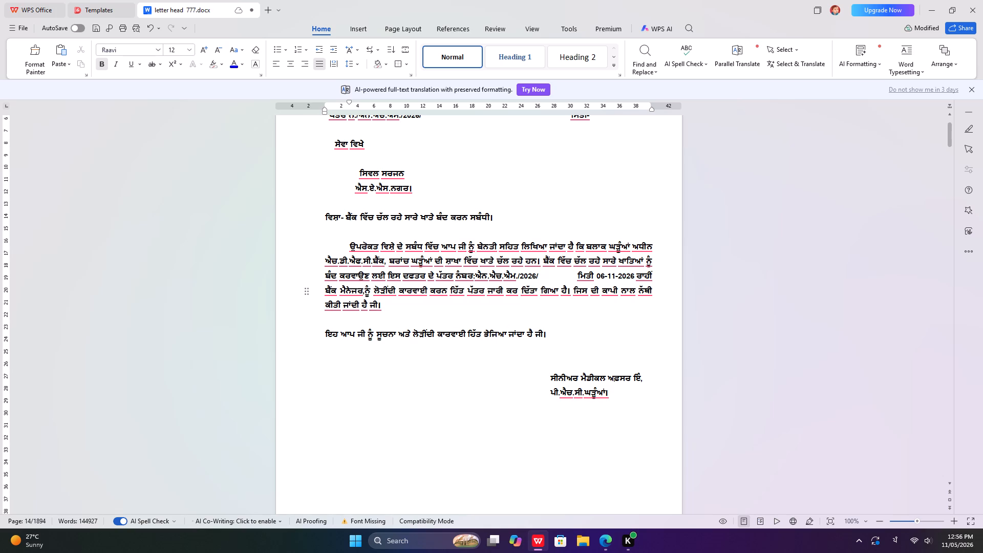
key("BackSpace")
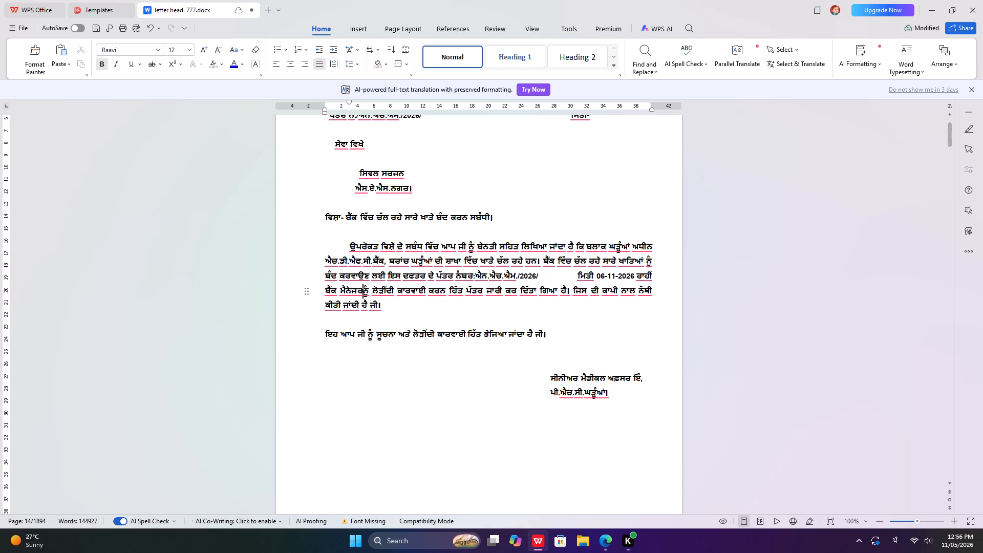
key("space")
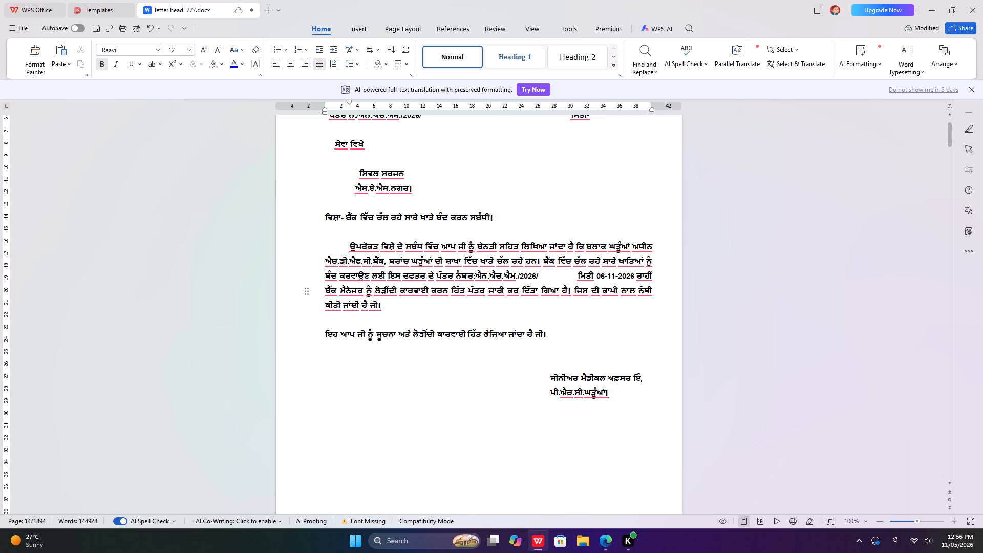
Insert "ਦੀ ਸ਼ਾਖਾ" after "ਬੈਂਕ" in the body paragraph's second line, before "ਵਿੱਚ ਚੱਲ ਰਹੇ ਸਾਰੇ".
left_click(555, 263)
type("ਦੀ ਸ਼")
key("BackSpace")
key("BackSpace")
key("BackSpace")
key("space")
key("BackSpace")
key("BackSpace")
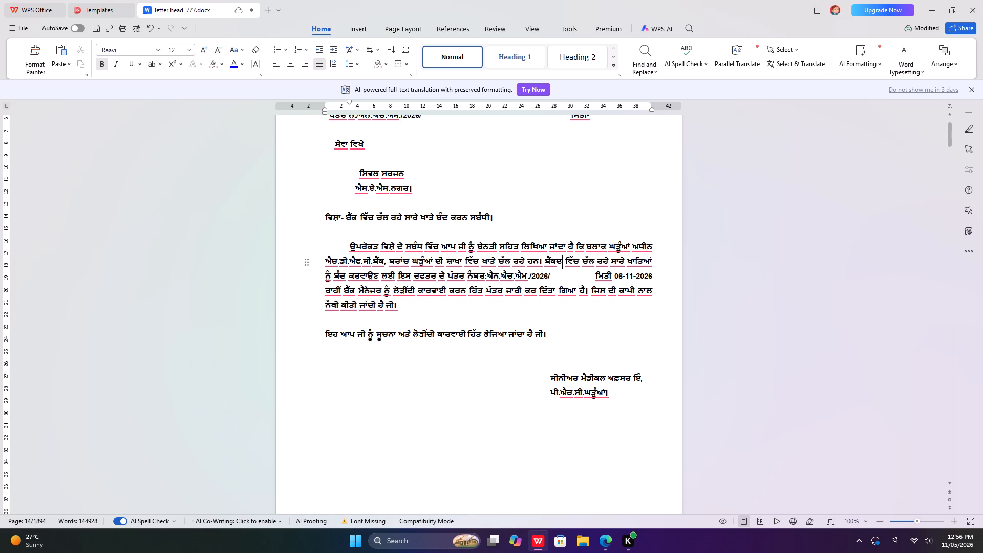
key("space")
type("ਦੀ ਸ਼ਾਖਾ")
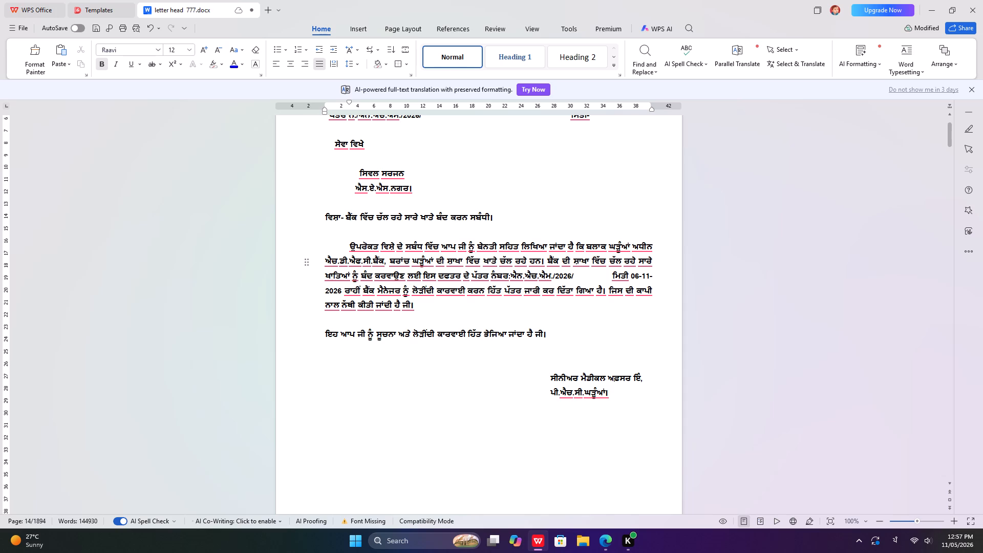
Reread the body paragraph's last line and check the overall letter layout.
left_click_drag(326, 307, 369, 312)
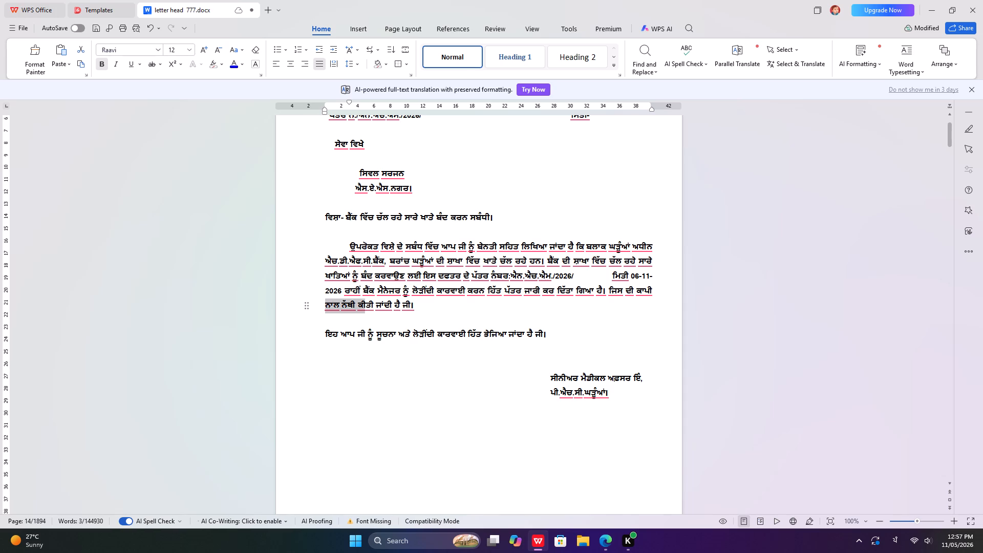
left_click_drag(369, 312, 415, 312)
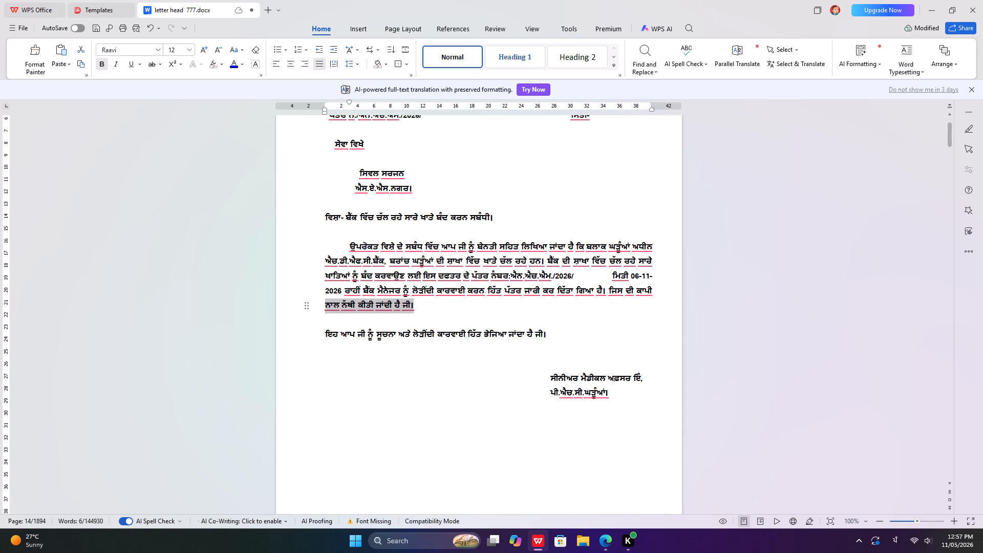
left_click(388, 380)
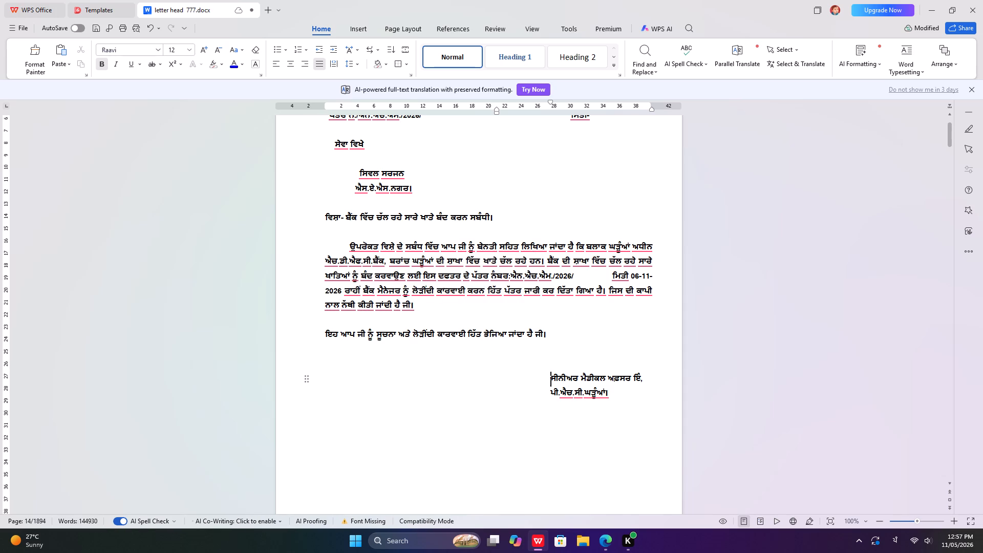
left_click_drag(324, 304, 420, 308)
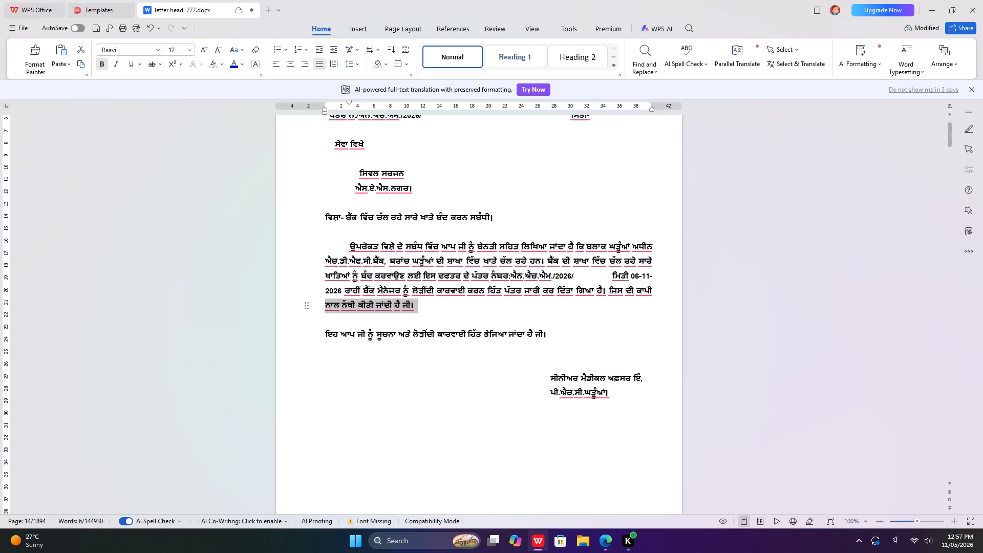
left_click(568, 329)
scroll(540, 379, "up", 2)
left_click(586, 402)
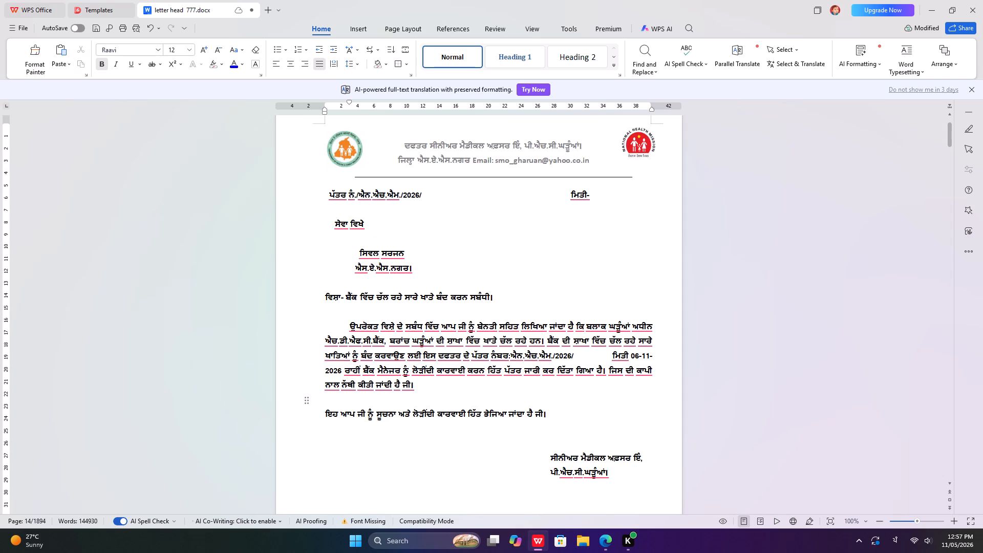
Save the letter with the revised body wording.
left_click_drag(28, 17, 30, 41)
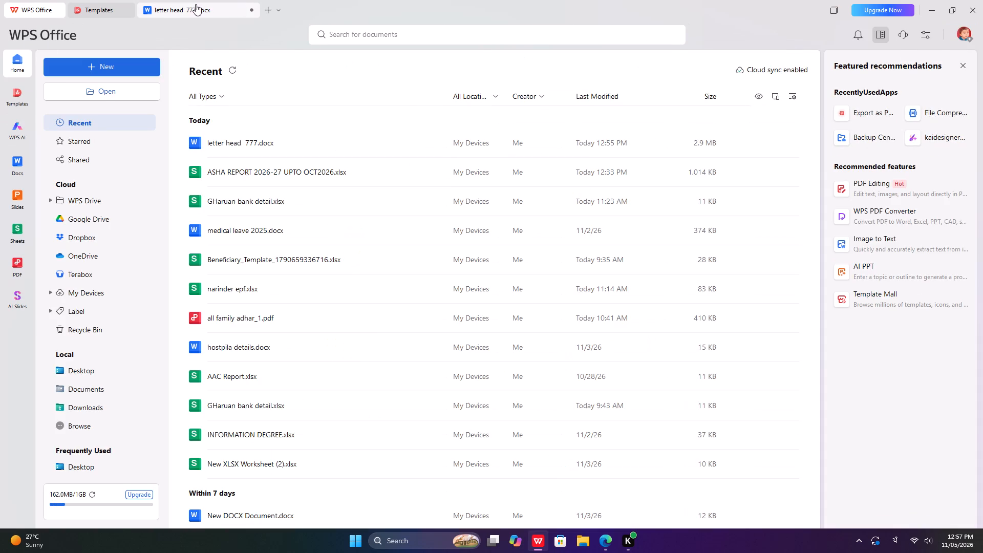
left_click(196, 4)
left_click(15, 26)
left_click(46, 98)
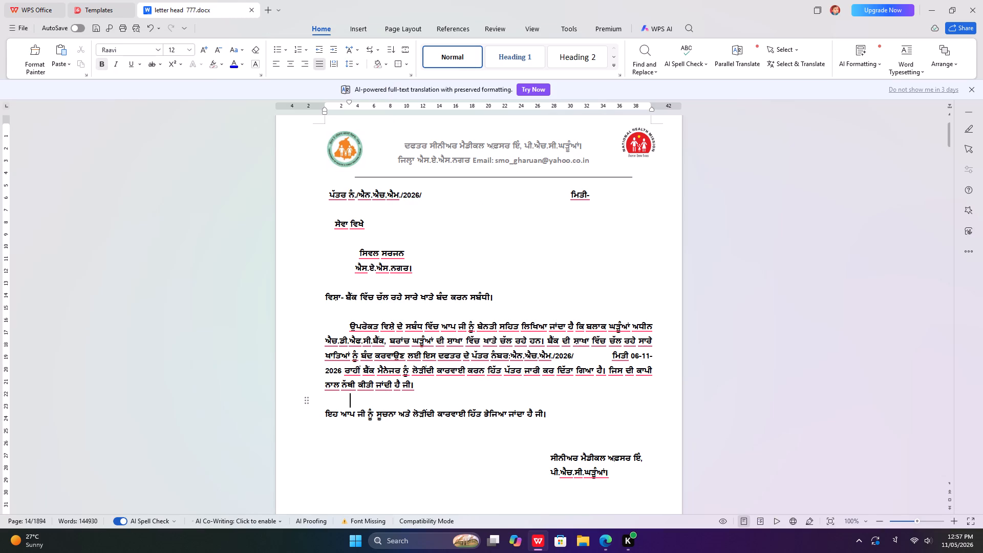
Turn on AutoSave for the letter document.
left_click(77, 27)
left_click(76, 27)
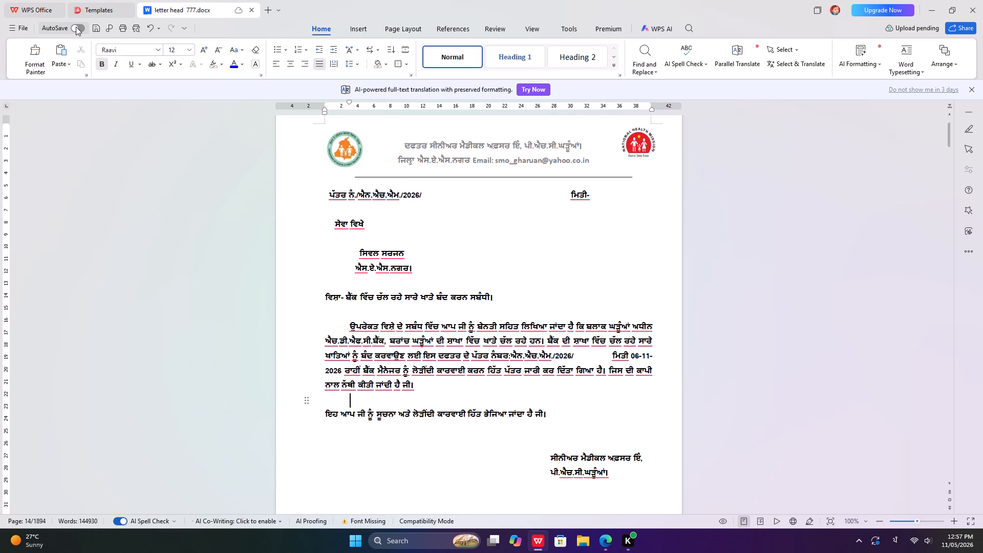
left_click(81, 30)
scroll(549, 386, "down", 1)
left_click(457, 390)
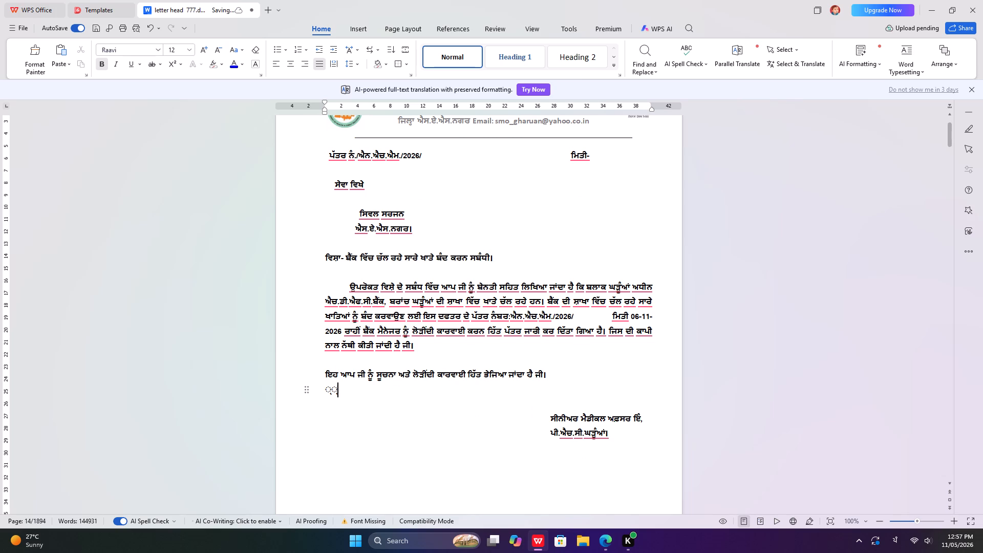
left_click(438, 426)
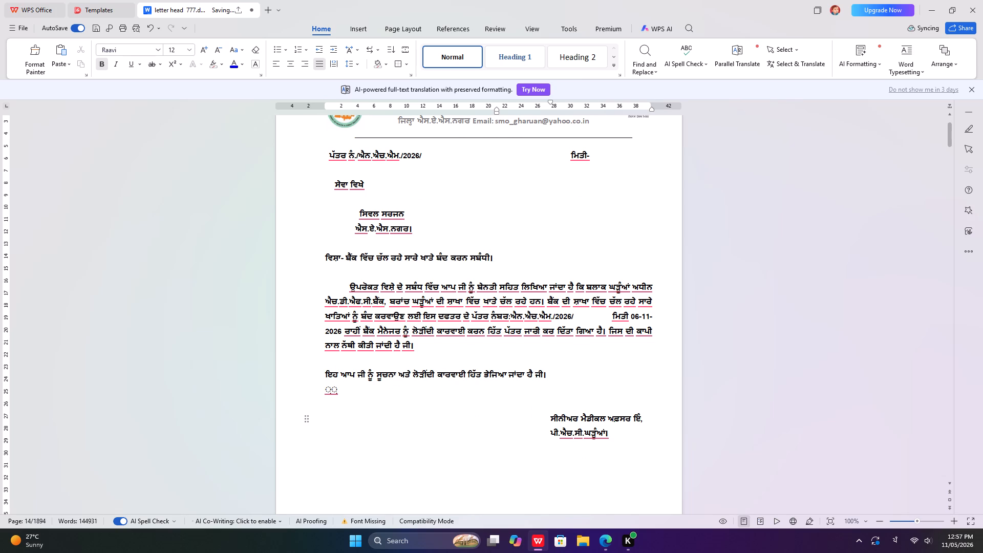
left_click(73, 28)
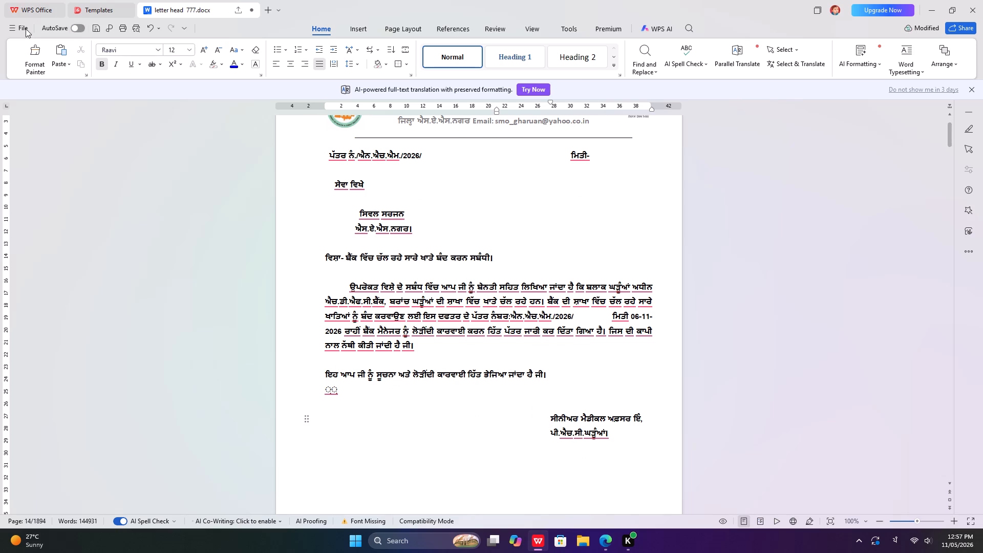
left_click(87, 25)
left_click(238, 8)
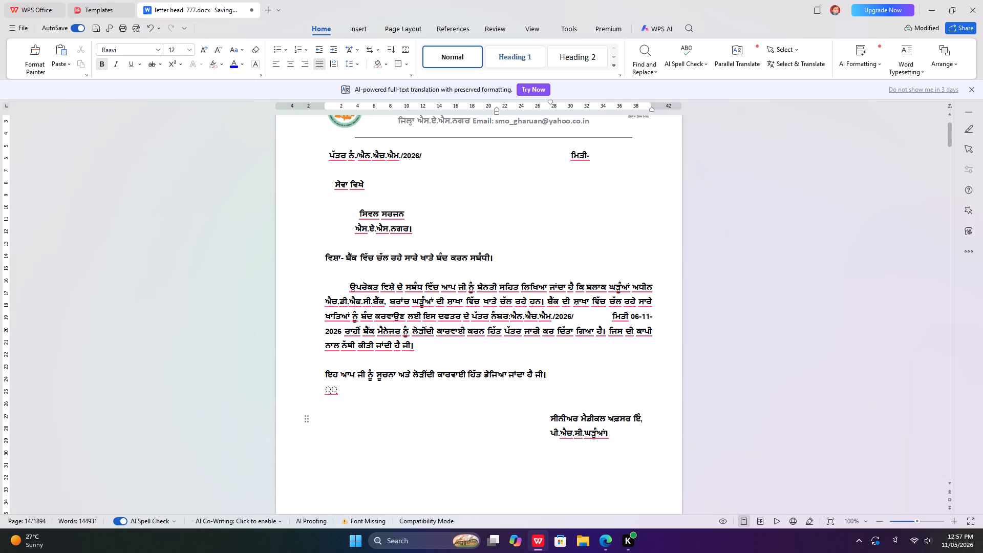
Delete the stray vowel marks from the blank line under the closing sentence.
left_click(364, 398)
left_click(360, 392)
key("BackSpace")
key("BackSpace")
left_click(362, 418)
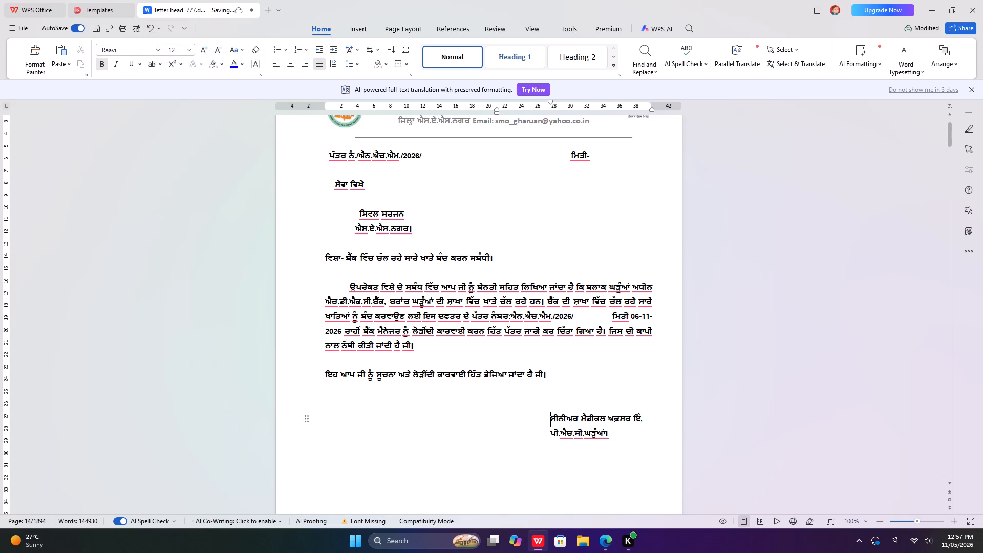
Recheck the body paragraph's reference number and date line, its ending and the closing sentence.
left_click(412, 344)
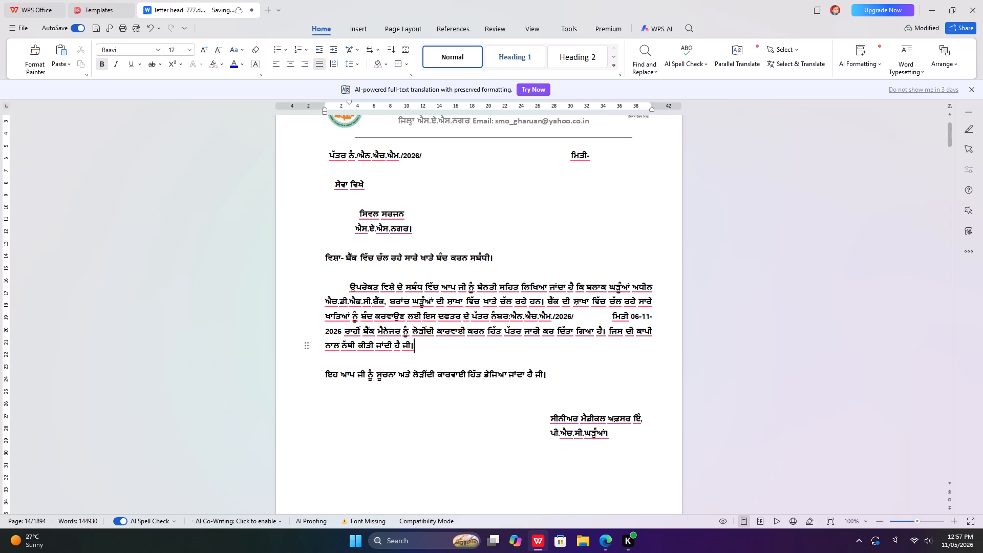
left_click(571, 319)
left_click(594, 313)
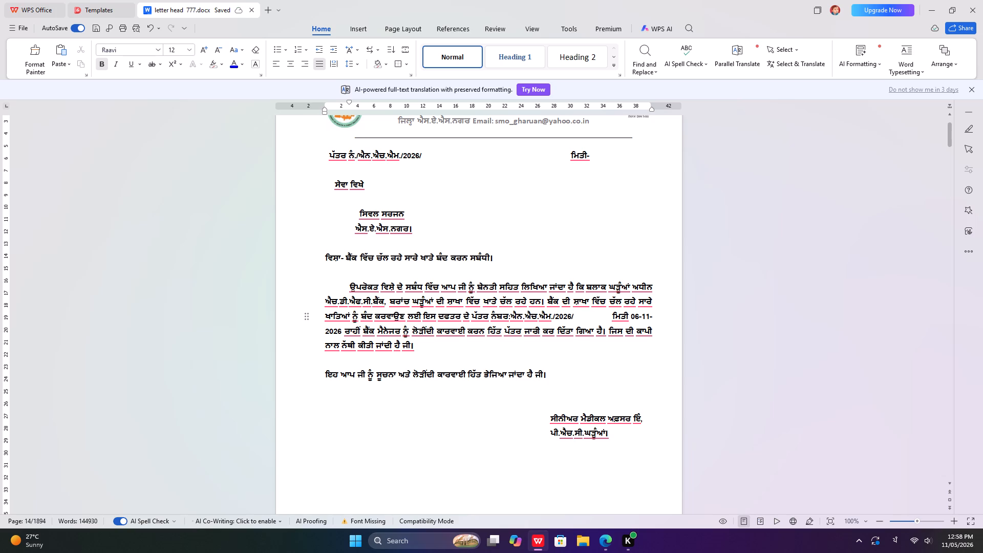
left_click(482, 388)
left_click(347, 382)
left_click(362, 424)
left_click(559, 370)
Save the letter after rechecking its text.
left_click(22, 30)
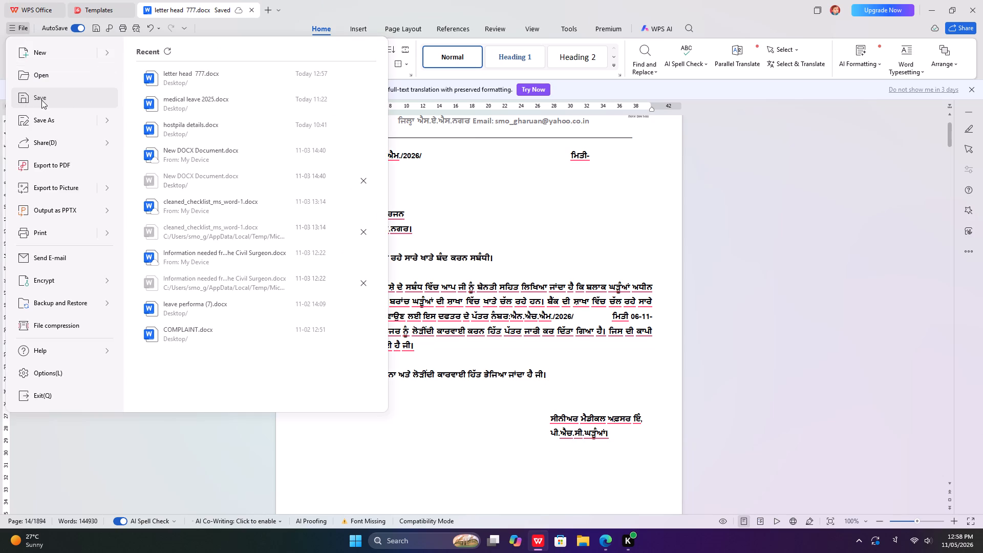
left_click(41, 100)
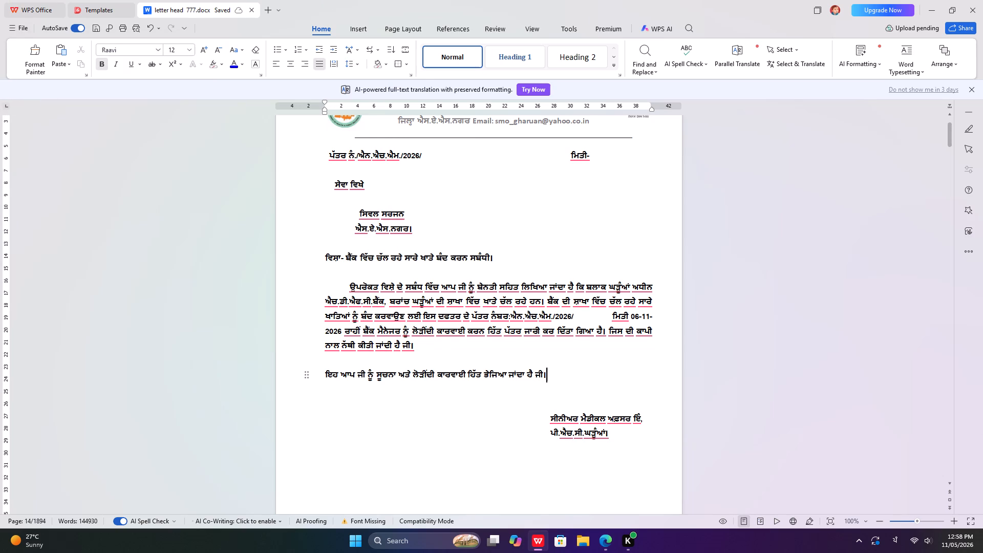
Start a copy-to line below the signature block, after a blank line, with the heading "ਉਤਾਰਾ:".
scroll(476, 369, "down", 1)
left_click(616, 394)
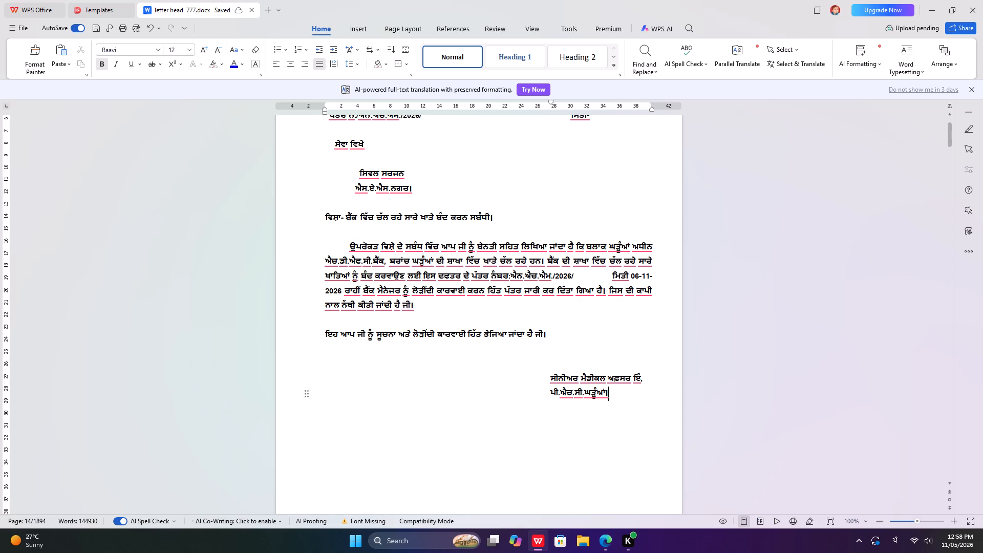
key("Return")
key("Return")
key("BackSpace")
type("ਉਤਾਰਾ")
key("alt+0")
key("alt+5")
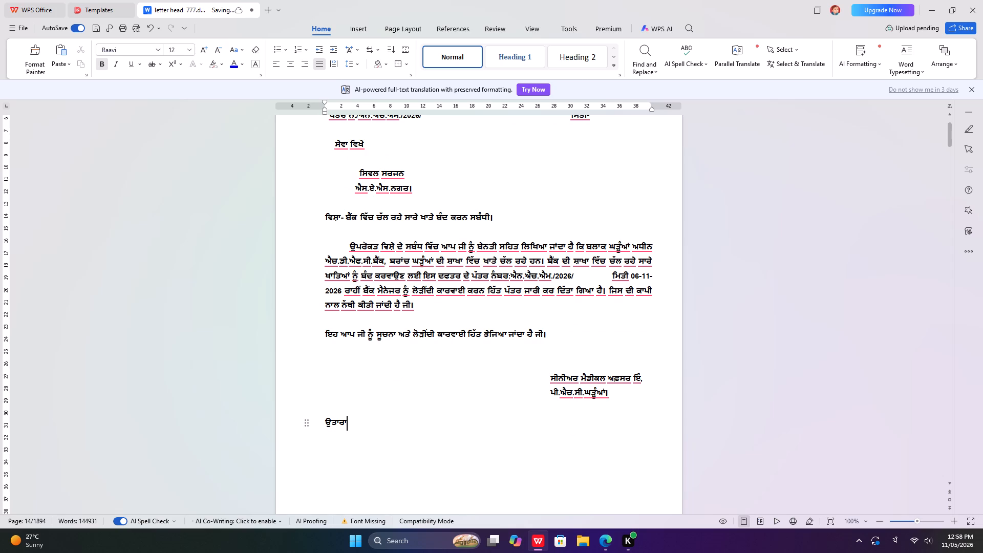
key("alt+8")
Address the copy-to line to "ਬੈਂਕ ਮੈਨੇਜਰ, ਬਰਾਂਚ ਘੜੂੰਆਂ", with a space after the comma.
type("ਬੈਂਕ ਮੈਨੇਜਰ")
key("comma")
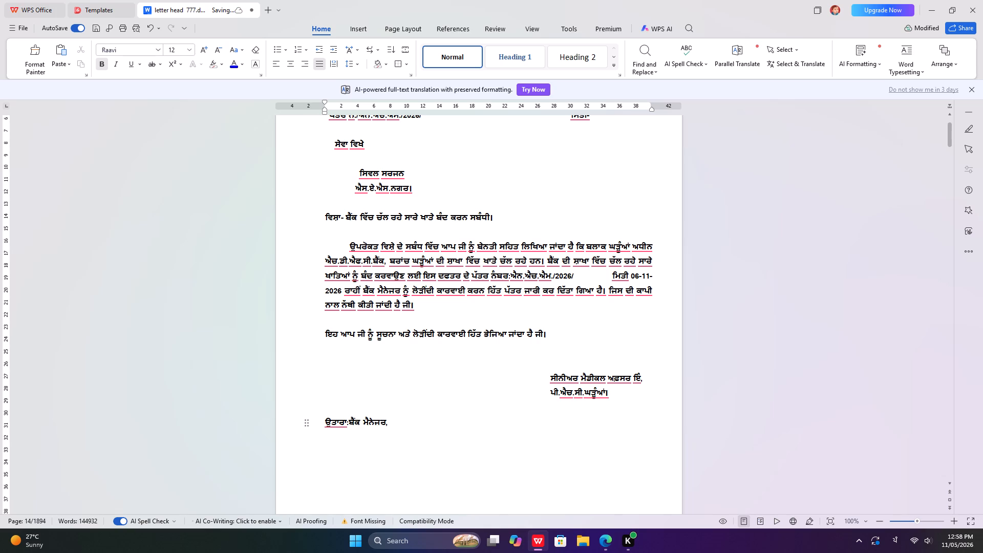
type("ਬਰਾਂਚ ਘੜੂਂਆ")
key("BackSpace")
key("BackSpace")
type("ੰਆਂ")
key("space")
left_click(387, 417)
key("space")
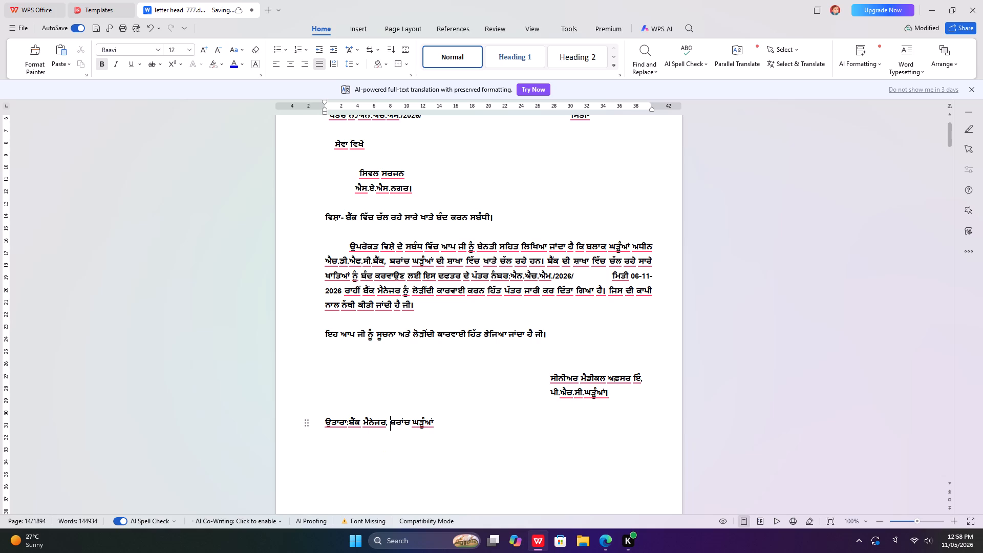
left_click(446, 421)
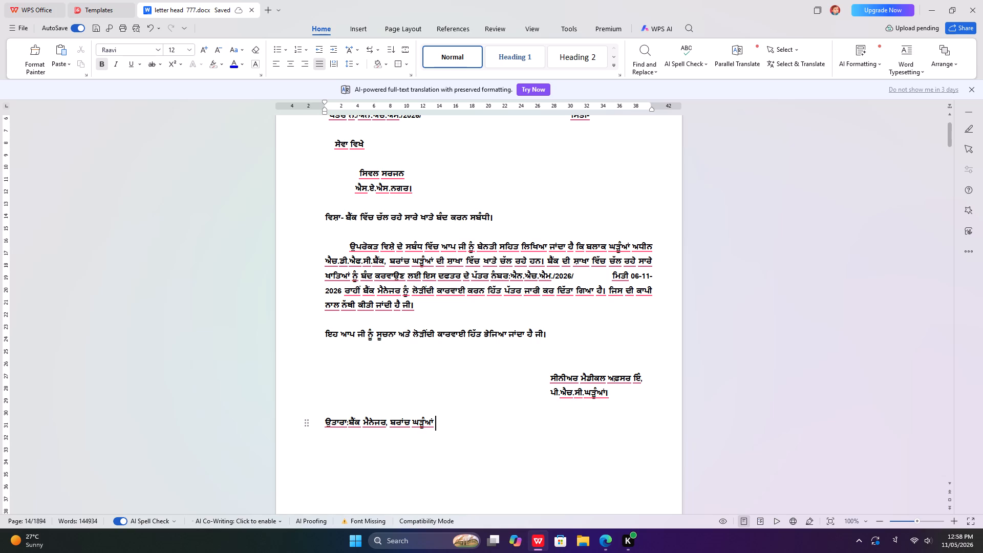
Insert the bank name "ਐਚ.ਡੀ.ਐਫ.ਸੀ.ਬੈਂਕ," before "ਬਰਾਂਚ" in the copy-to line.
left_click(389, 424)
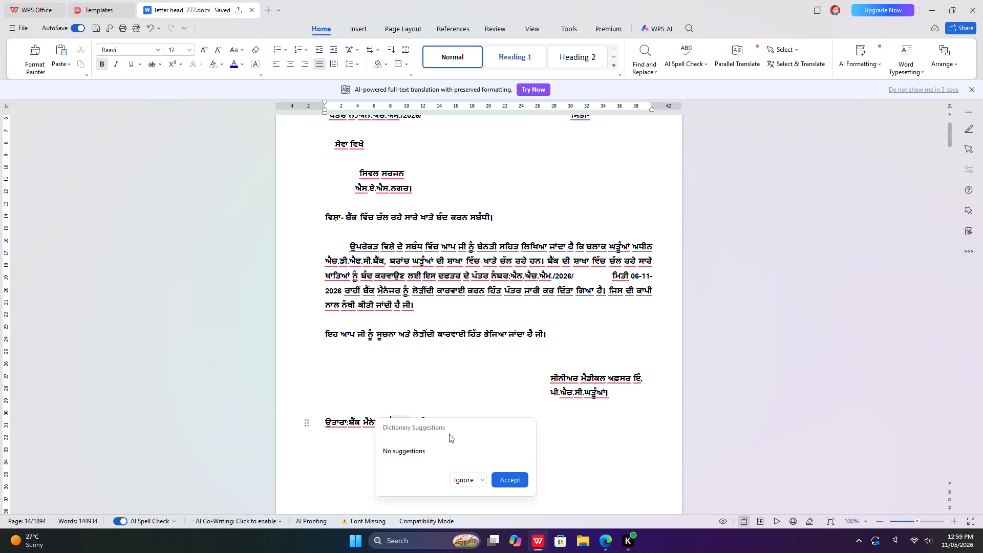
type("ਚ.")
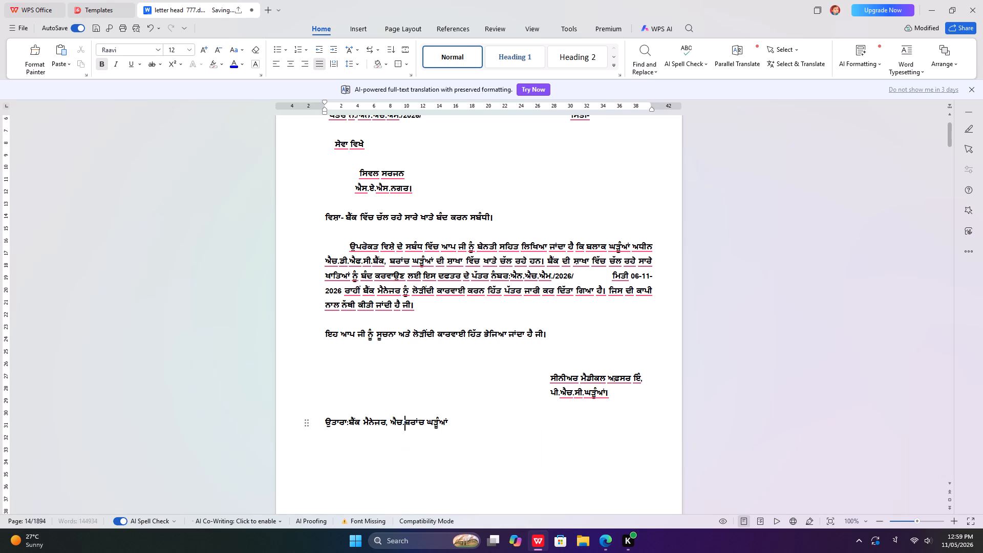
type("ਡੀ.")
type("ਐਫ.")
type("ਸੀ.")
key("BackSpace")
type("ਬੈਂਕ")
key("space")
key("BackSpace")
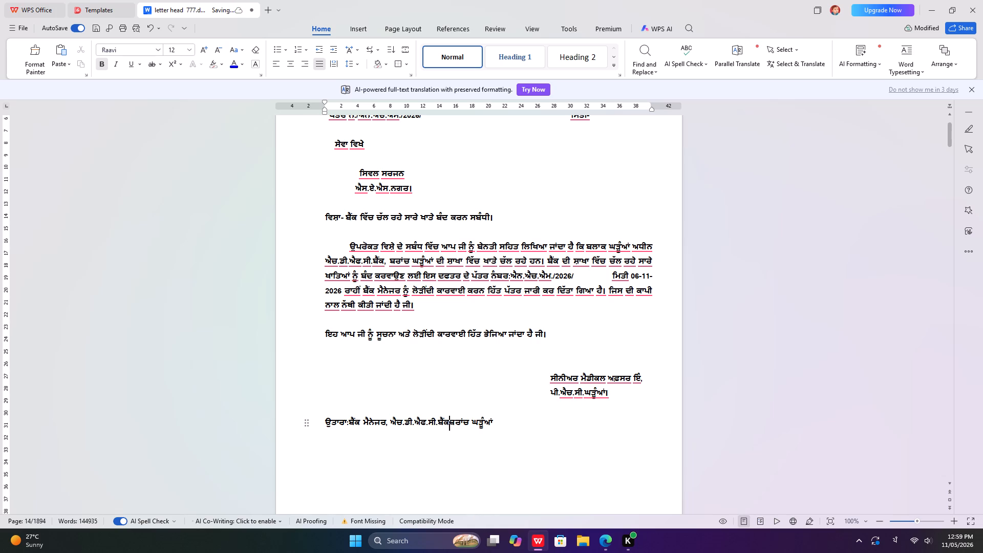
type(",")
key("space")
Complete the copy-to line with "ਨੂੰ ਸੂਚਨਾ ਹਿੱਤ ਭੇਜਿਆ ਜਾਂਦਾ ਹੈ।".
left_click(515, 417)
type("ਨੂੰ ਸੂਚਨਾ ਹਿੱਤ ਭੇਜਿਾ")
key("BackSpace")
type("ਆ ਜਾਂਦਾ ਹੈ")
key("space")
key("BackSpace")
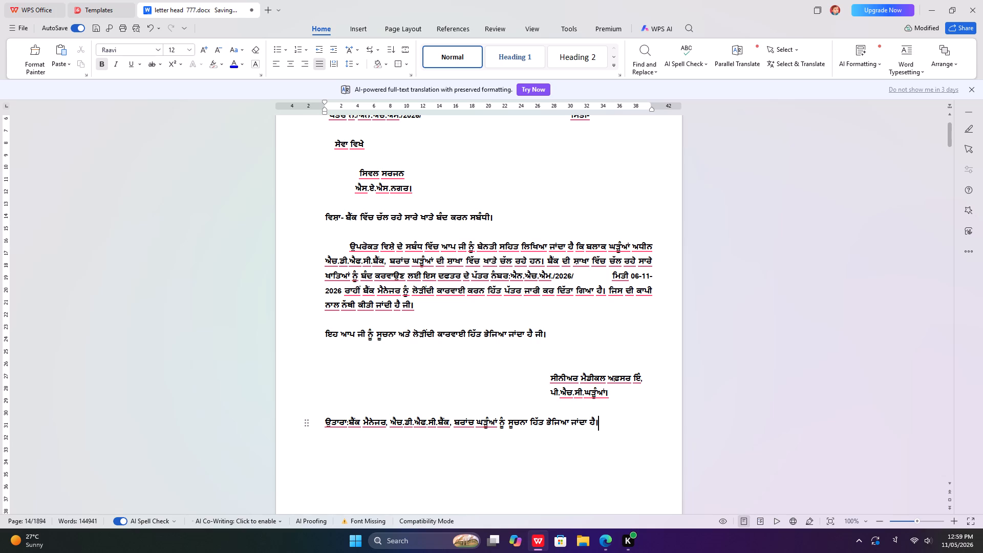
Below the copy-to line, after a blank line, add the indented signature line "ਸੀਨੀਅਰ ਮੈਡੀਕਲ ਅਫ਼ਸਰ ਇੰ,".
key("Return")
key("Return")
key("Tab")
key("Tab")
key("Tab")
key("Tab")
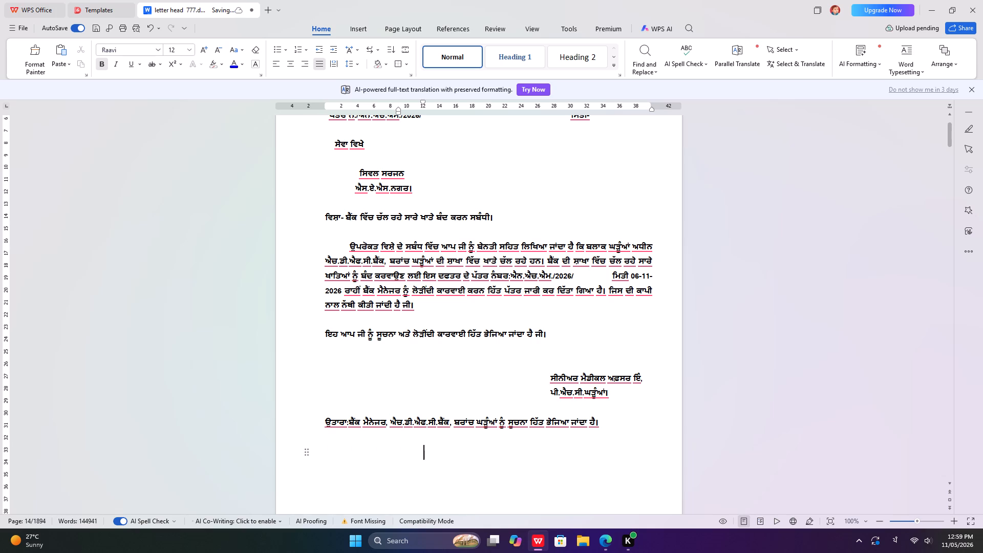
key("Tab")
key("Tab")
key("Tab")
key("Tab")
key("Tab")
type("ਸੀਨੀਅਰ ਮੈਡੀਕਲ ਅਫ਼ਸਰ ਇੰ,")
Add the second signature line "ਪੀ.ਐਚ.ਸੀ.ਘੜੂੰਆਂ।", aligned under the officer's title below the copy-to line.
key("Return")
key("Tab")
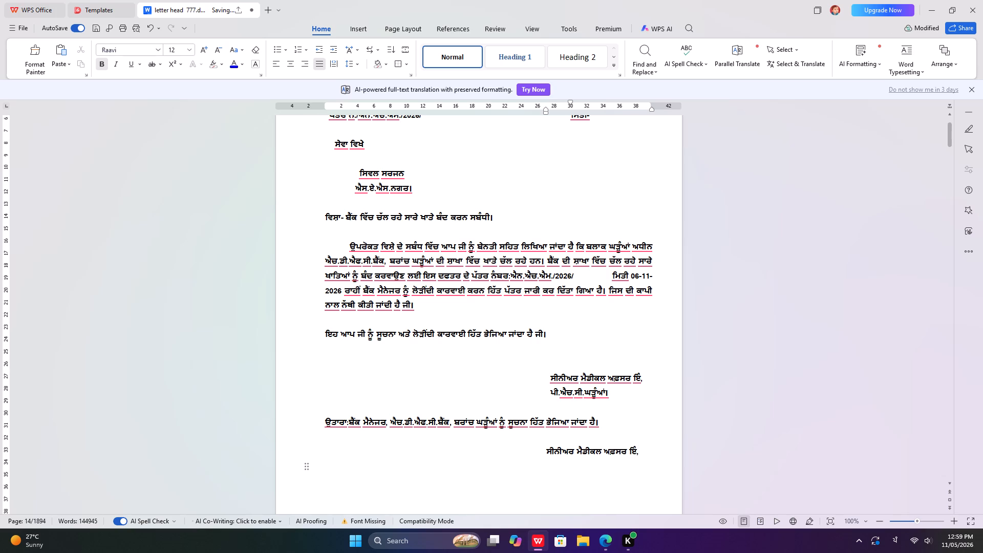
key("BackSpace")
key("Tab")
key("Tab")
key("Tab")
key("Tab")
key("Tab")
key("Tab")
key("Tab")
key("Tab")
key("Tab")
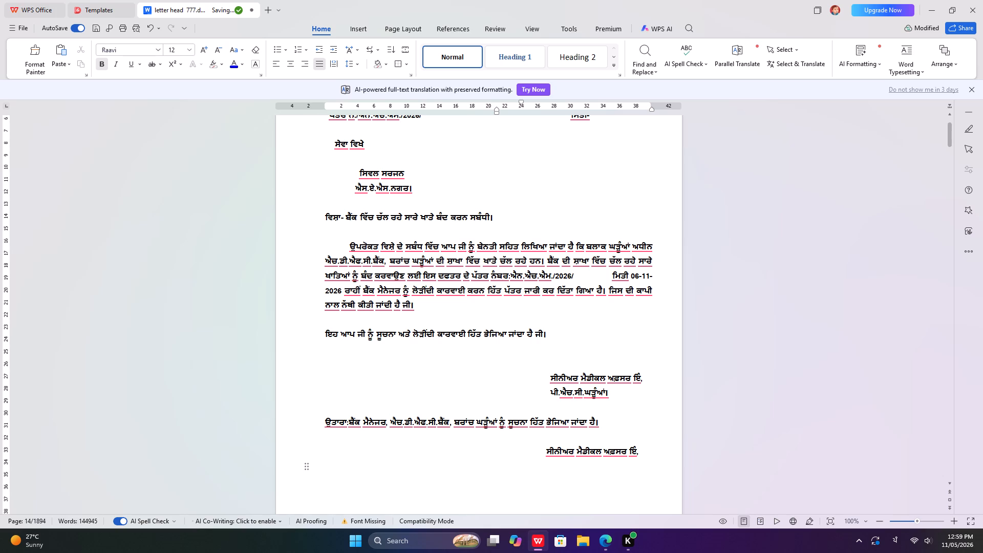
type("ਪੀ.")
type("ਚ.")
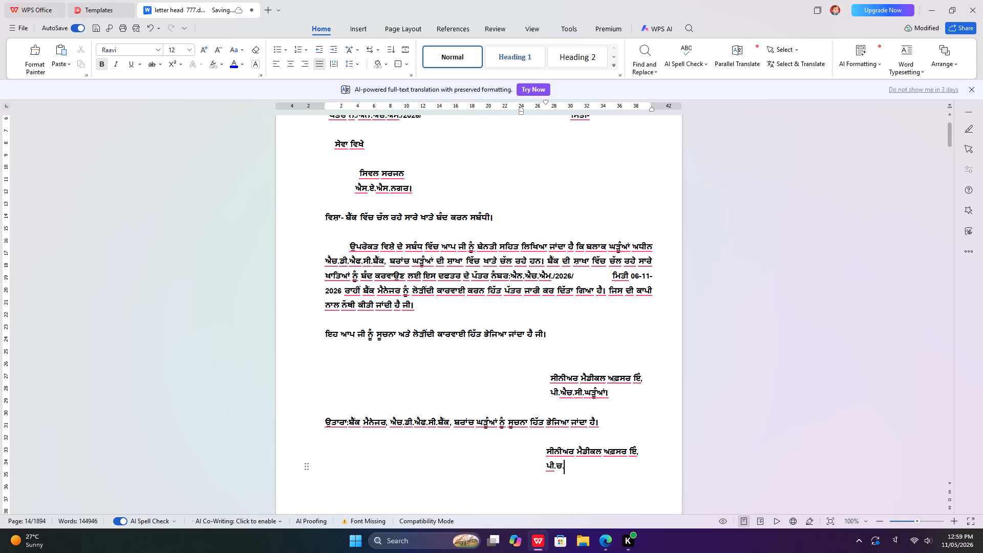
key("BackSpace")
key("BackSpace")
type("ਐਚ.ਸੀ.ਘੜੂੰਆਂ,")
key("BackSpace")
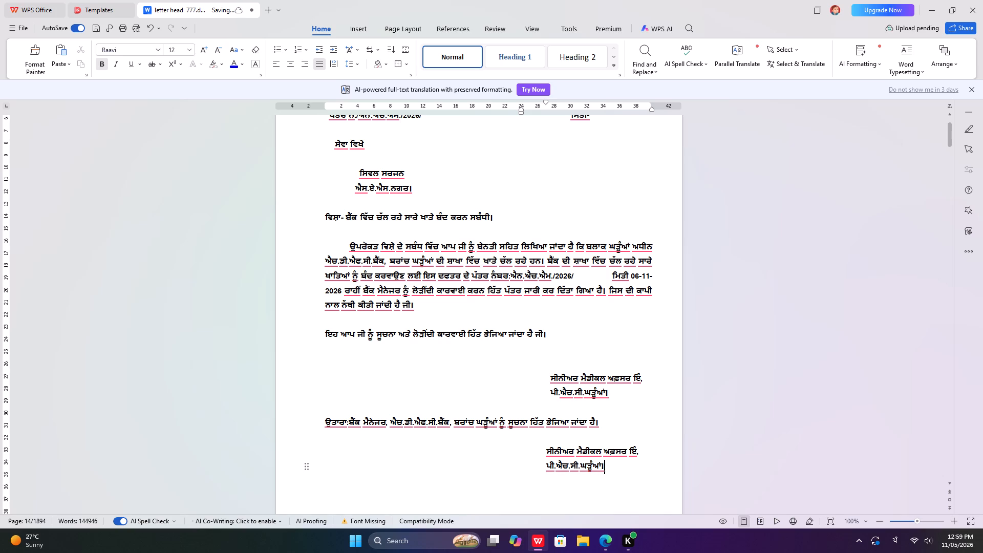
Save the letter with its copy-to section.
left_click(16, 25)
left_click(47, 100)
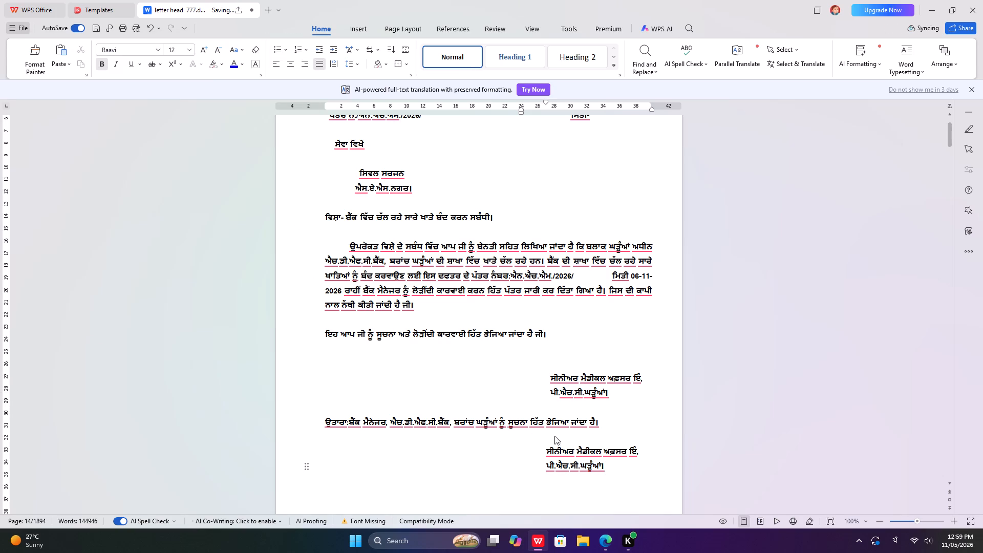
Delete the whole copy-to section below the main signature block, including its "ਉਤਾਰਾ:" heading and second signature.
scroll(453, 428, "down", 4)
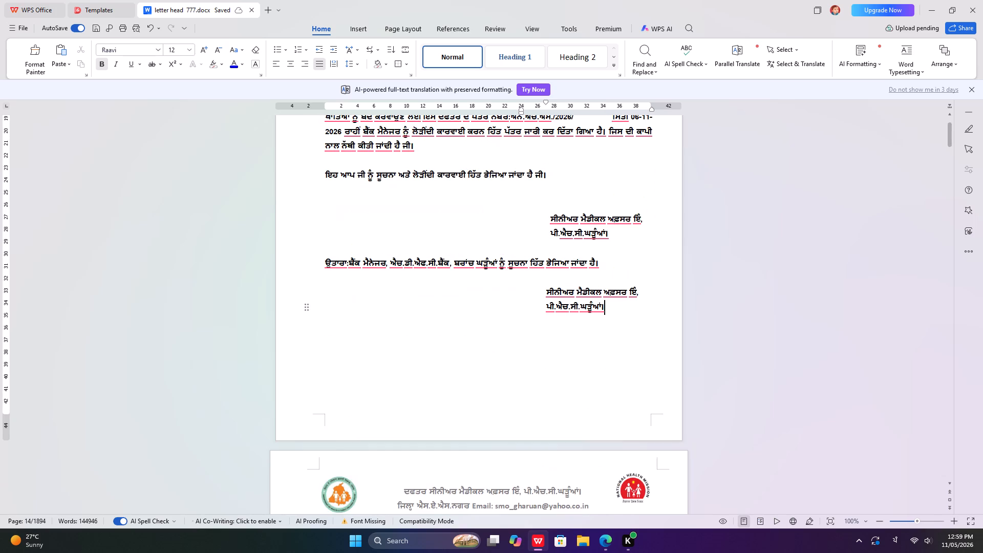
scroll(421, 423, "up", 6)
scroll(408, 461, "down", 7)
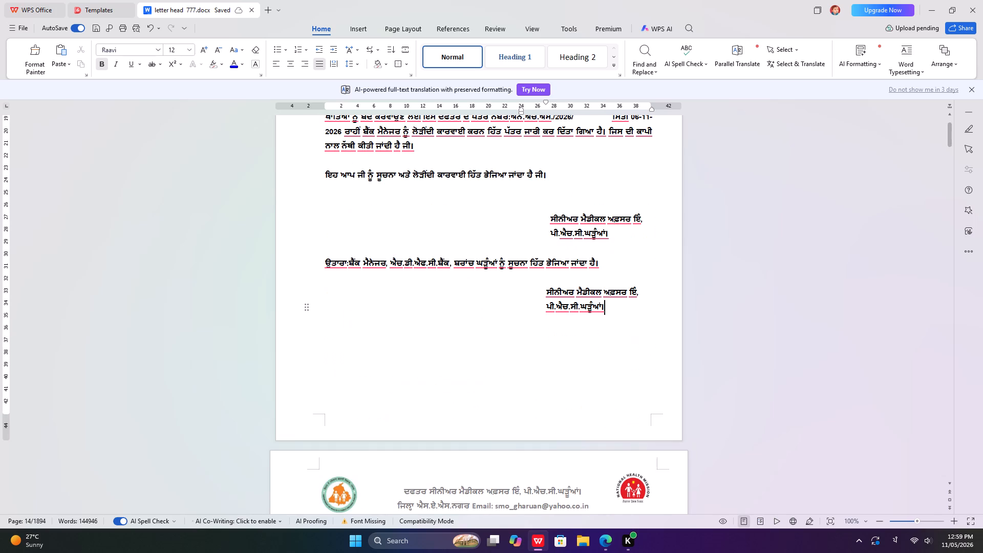
left_click_drag(614, 319, 266, 250)
key("Delete")
scroll(492, 344, "up", 3)
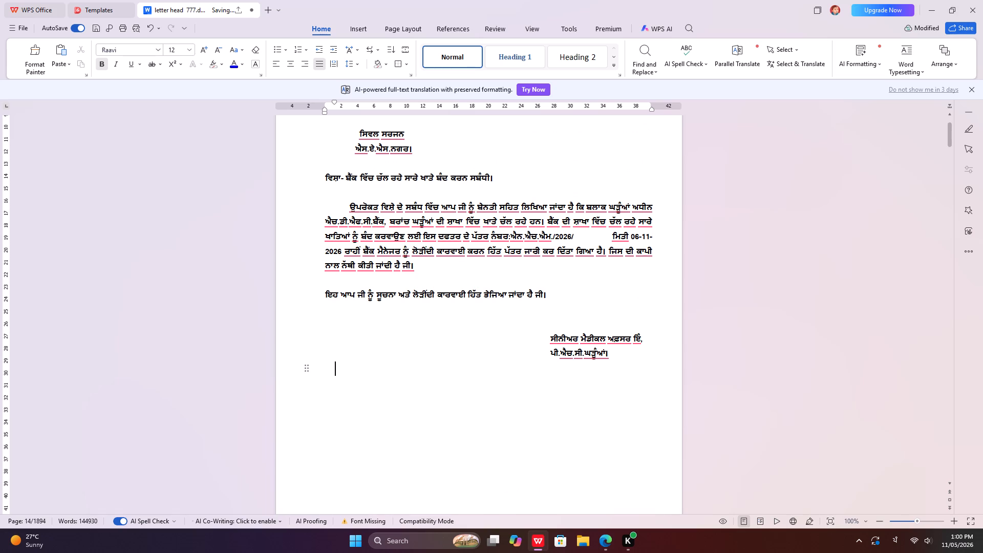
Recheck the letter's body paragraph, especially the bank, branch and accounts wording, and the blank space around the signature block.
left_click(326, 263)
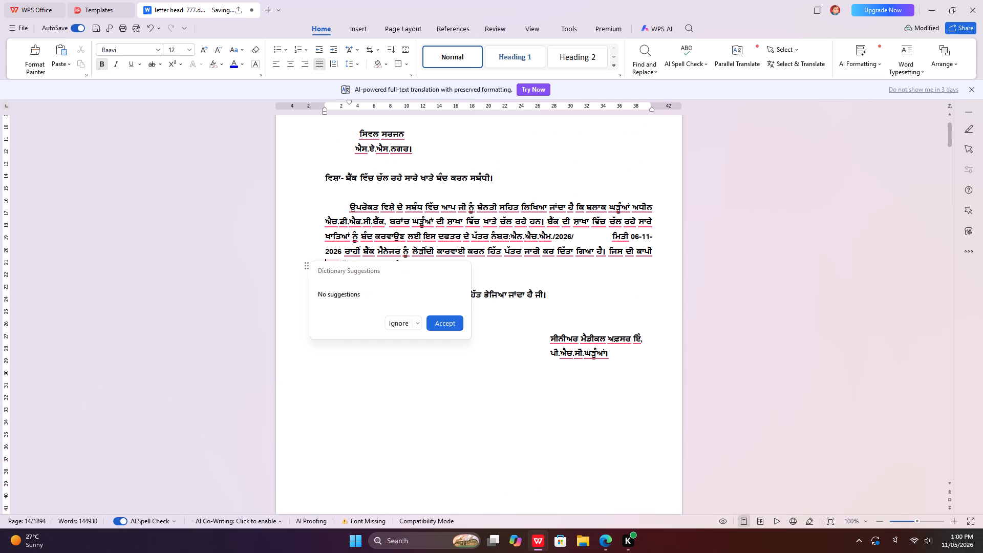
left_click_drag(420, 466, 422, 459)
left_click(326, 267)
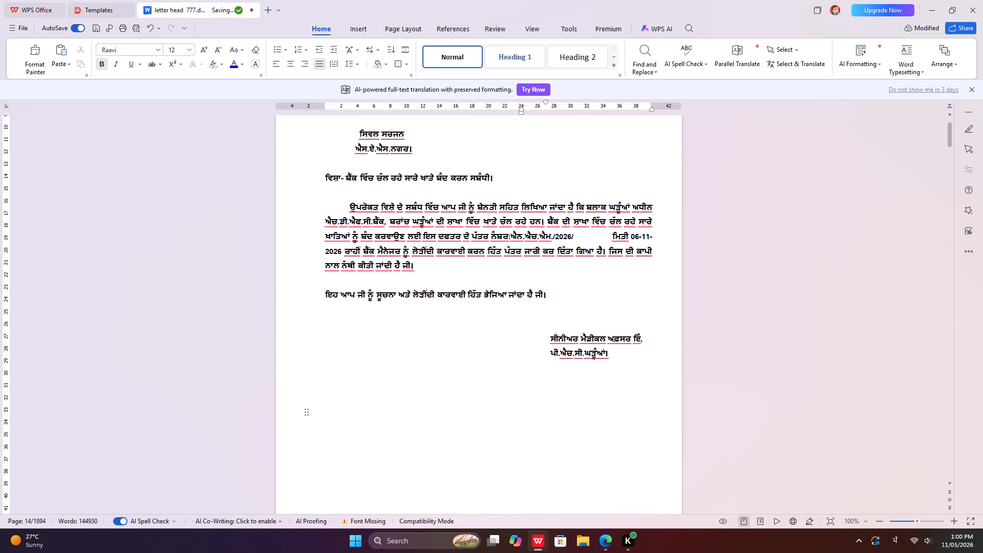
left_click(430, 410)
left_click(397, 392)
scroll(564, 355, "down", 2)
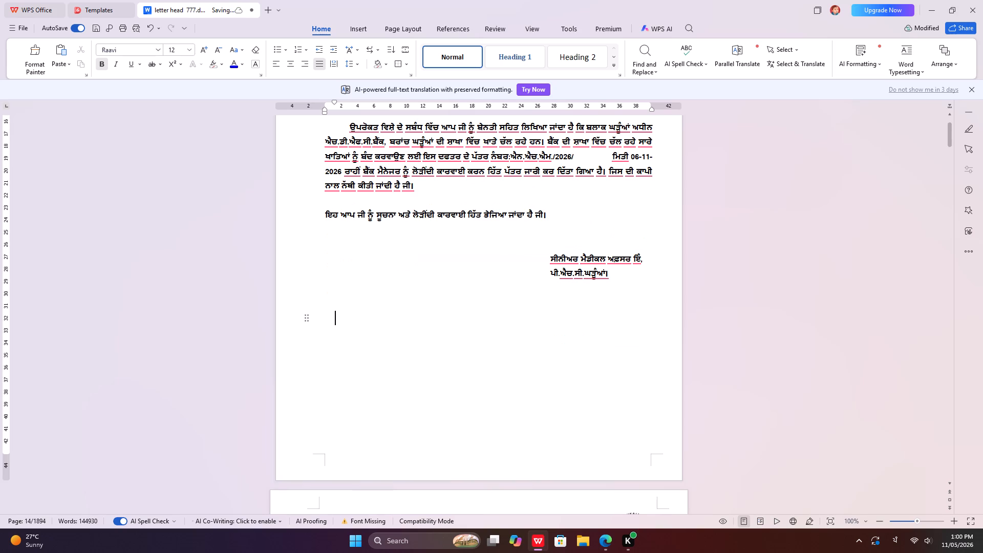
left_click(401, 351)
scroll(505, 387, "up", 3)
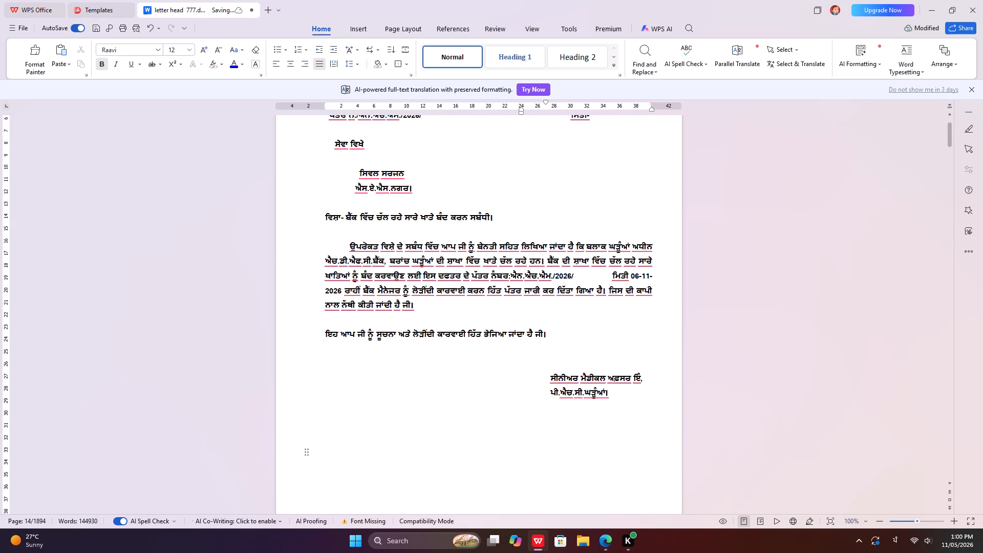
left_click(449, 215)
left_click(361, 248)
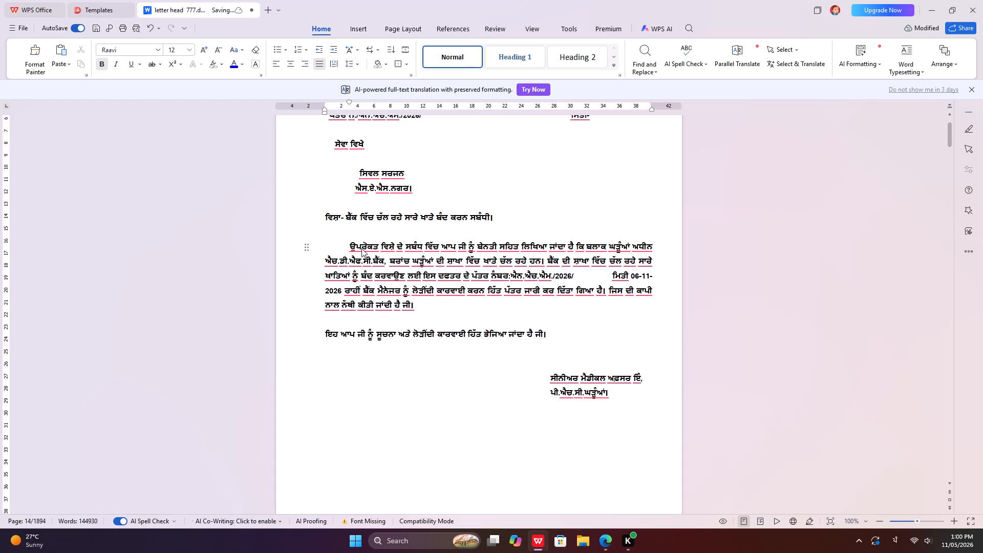
left_click_drag(482, 446, 472, 438)
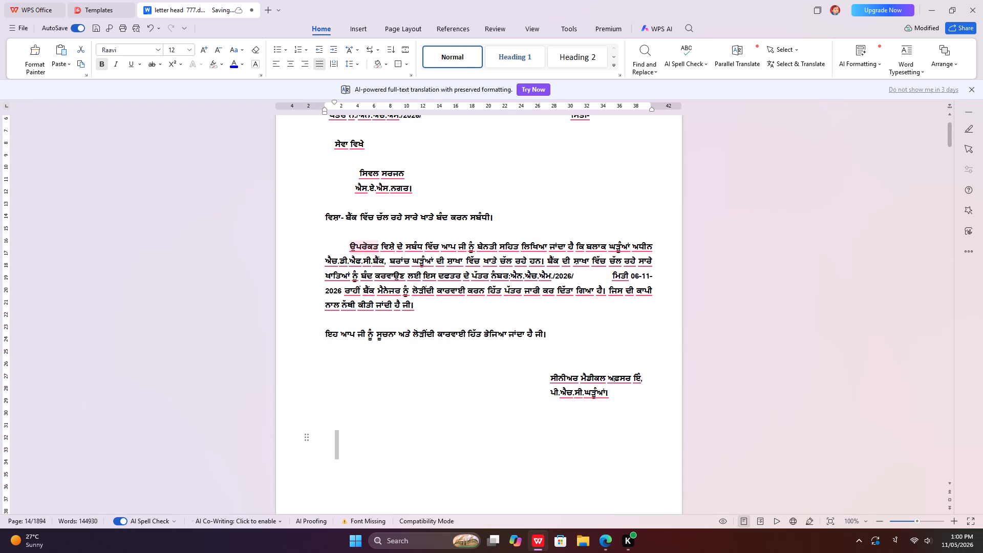
left_click(468, 253)
left_click(489, 402)
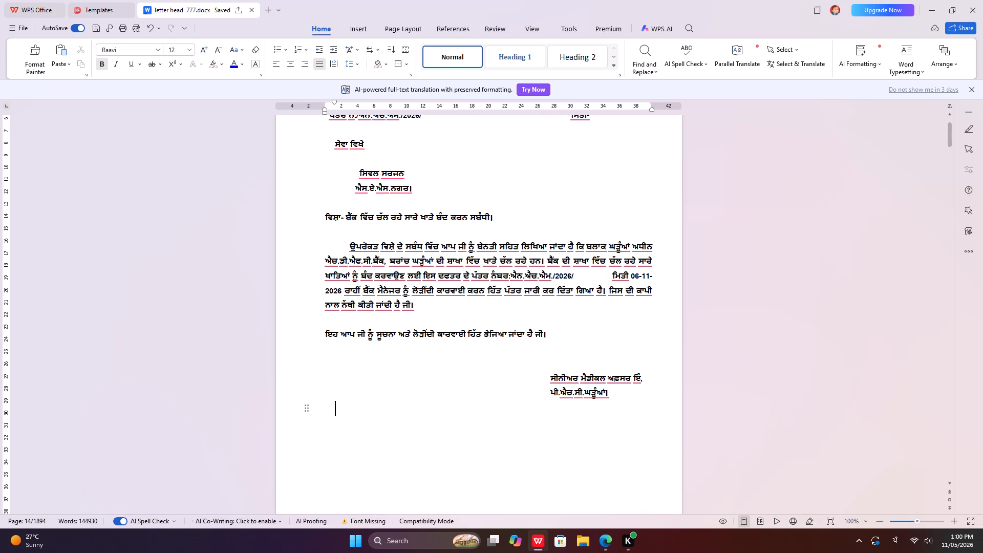
left_click(441, 409)
left_click(514, 267)
left_click(517, 401)
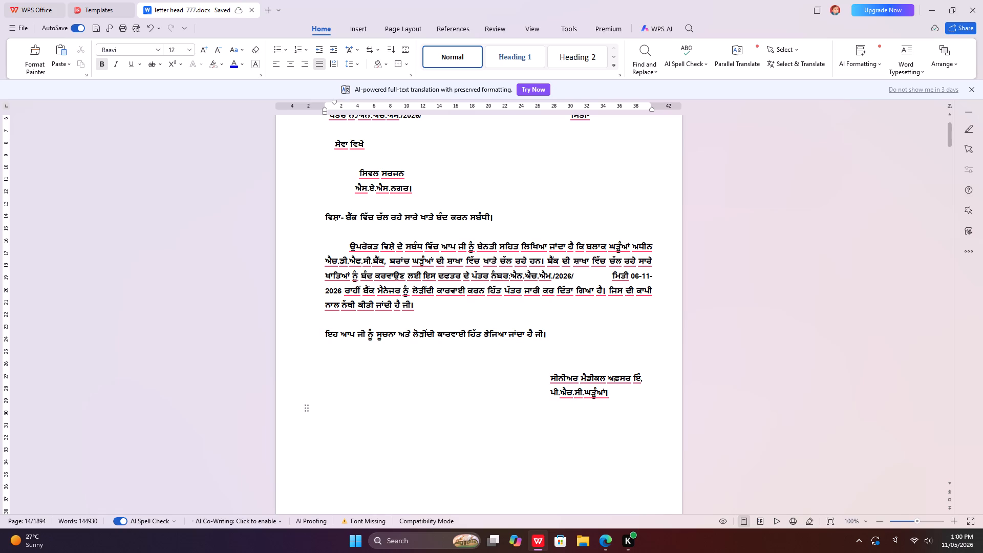
left_click(547, 260)
left_click(464, 414)
left_click_drag(566, 260, 574, 259)
left_click(455, 440)
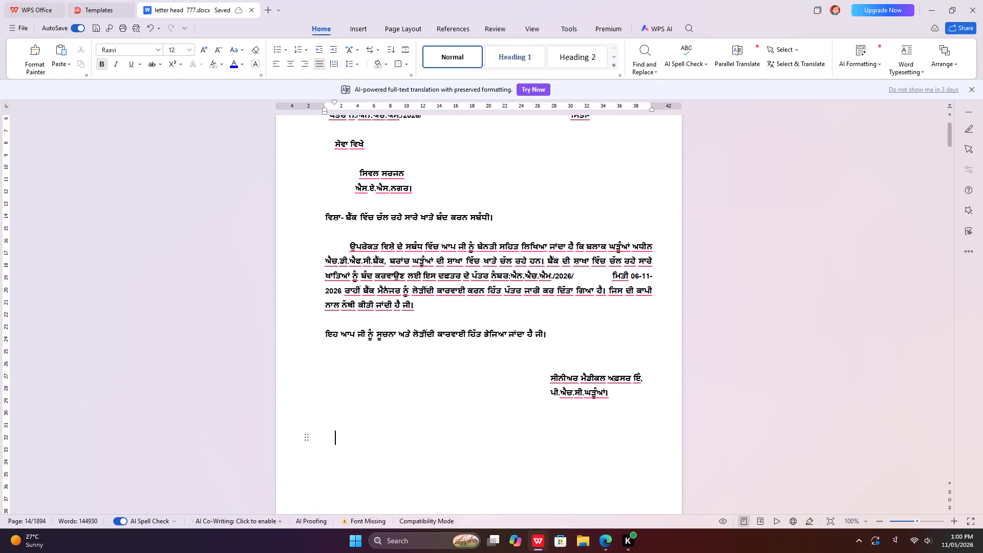
left_click_drag(319, 259, 354, 259)
left_click(372, 264)
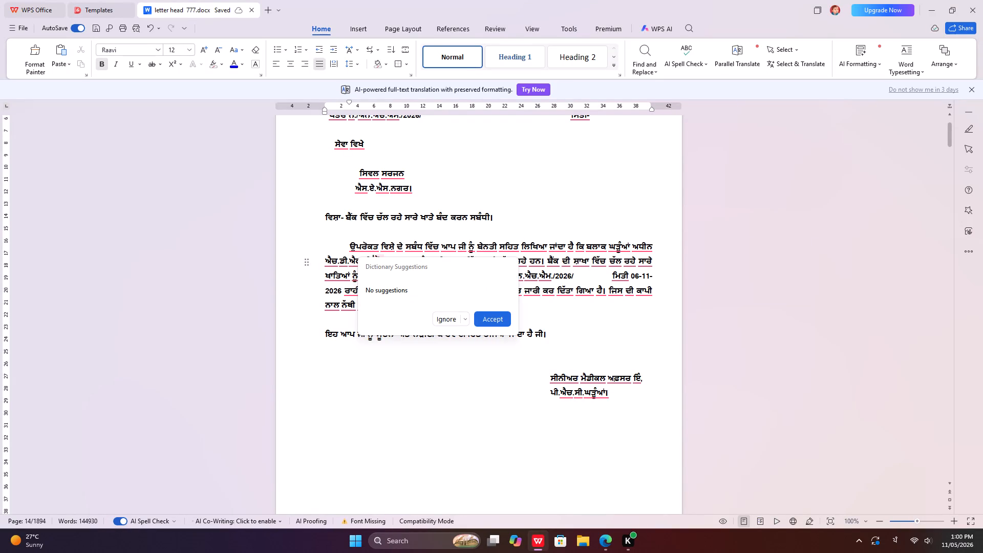
left_click_drag(326, 259, 370, 263)
left_click(403, 369)
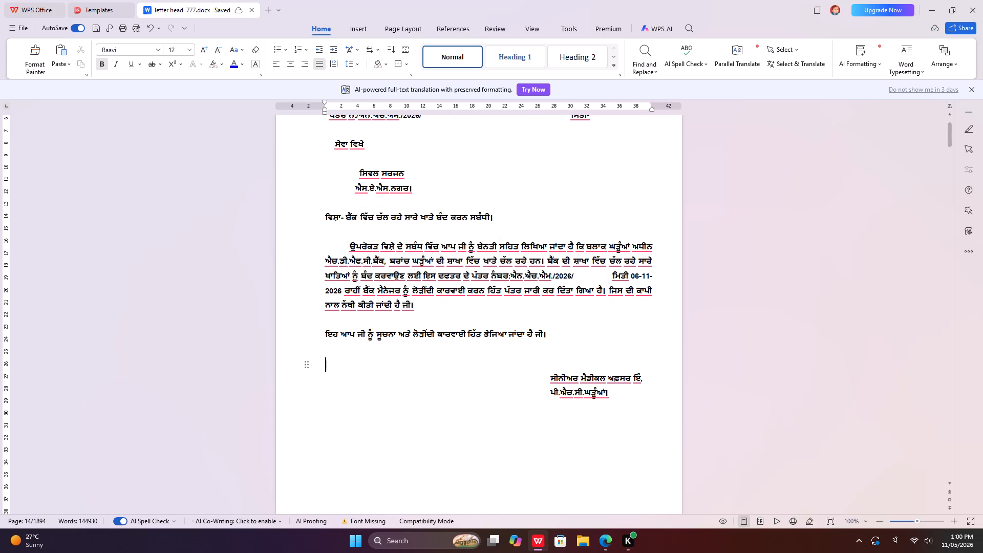
left_click(545, 261)
Replace "ਦੀ ਸ਼ਾਖਾ ਵਿੱਚ" after "ਬੈਂਕ" in the body paragraph's second sentence with "ਵਿੱਚ".
left_click_drag(548, 259, 581, 263)
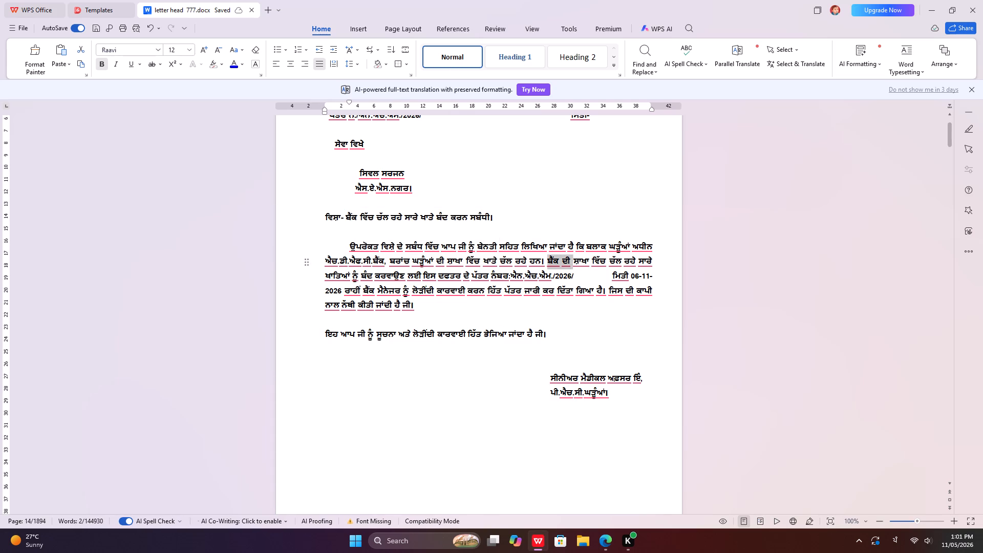
left_click_drag(581, 263, 601, 260)
left_click_drag(601, 260, 606, 262)
left_click_drag(606, 262, 604, 262)
left_click(574, 343)
left_click_drag(564, 261, 593, 264)
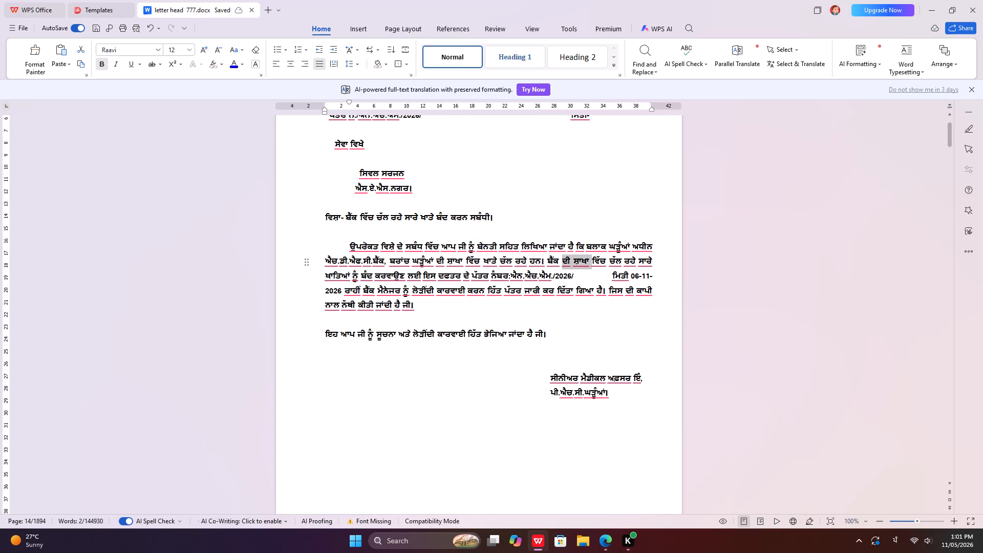
left_click_drag(593, 264, 606, 266)
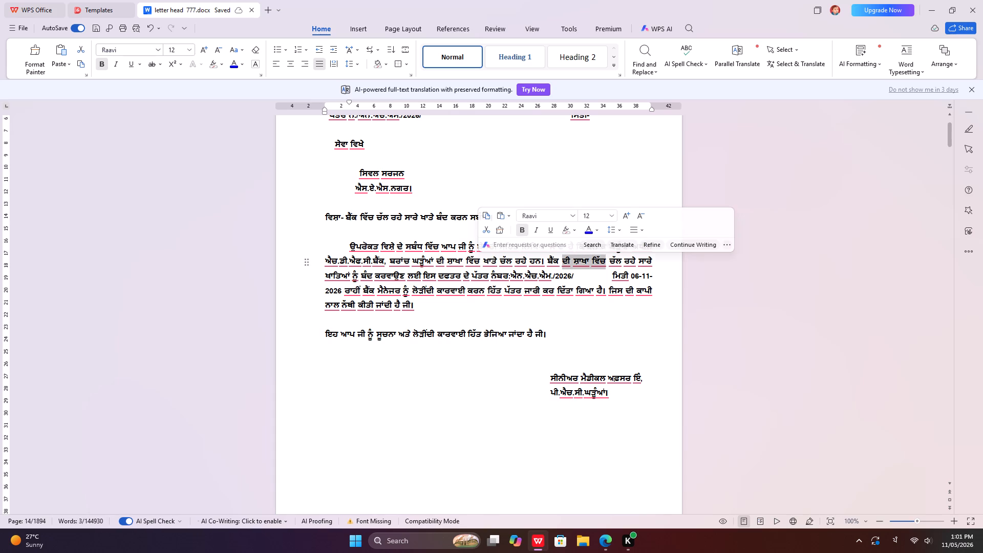
key("BackSpace")
type("ਵਿੱਚ")
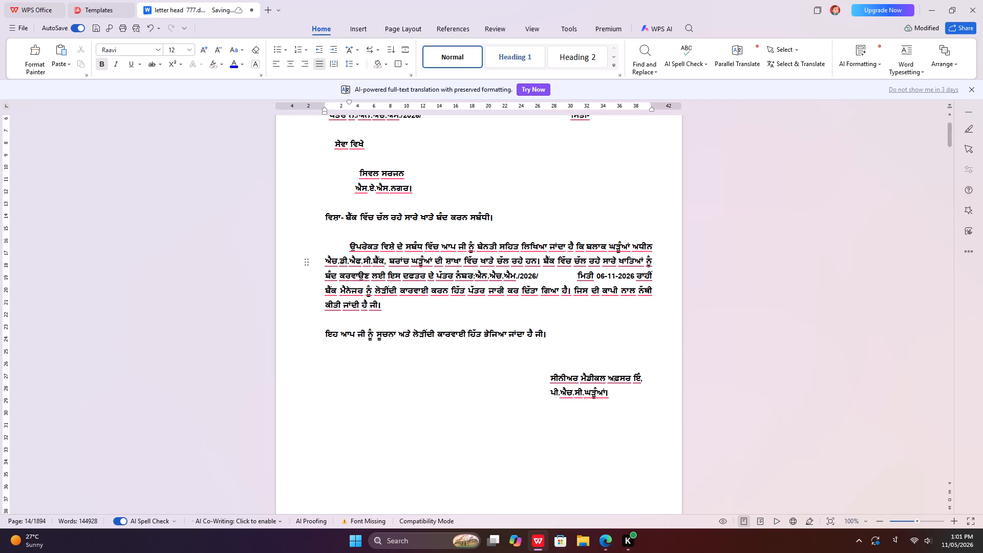
Reread the rest of the body paragraph, from the account-closing wording through the bank manager sentence, and the closing line.
left_click(371, 277)
left_click(371, 427)
left_click(652, 270)
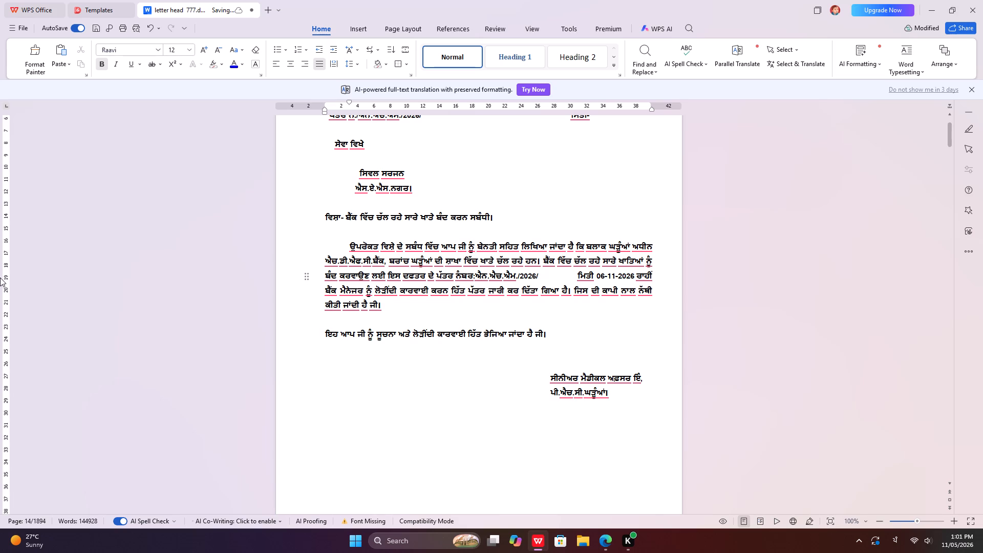
left_click(392, 292)
left_click(477, 291)
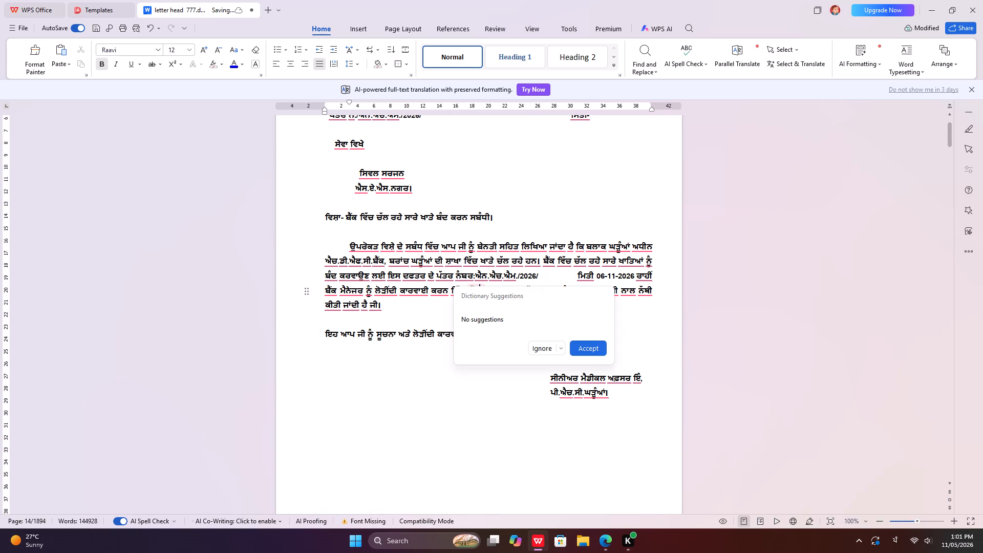
left_click(510, 405)
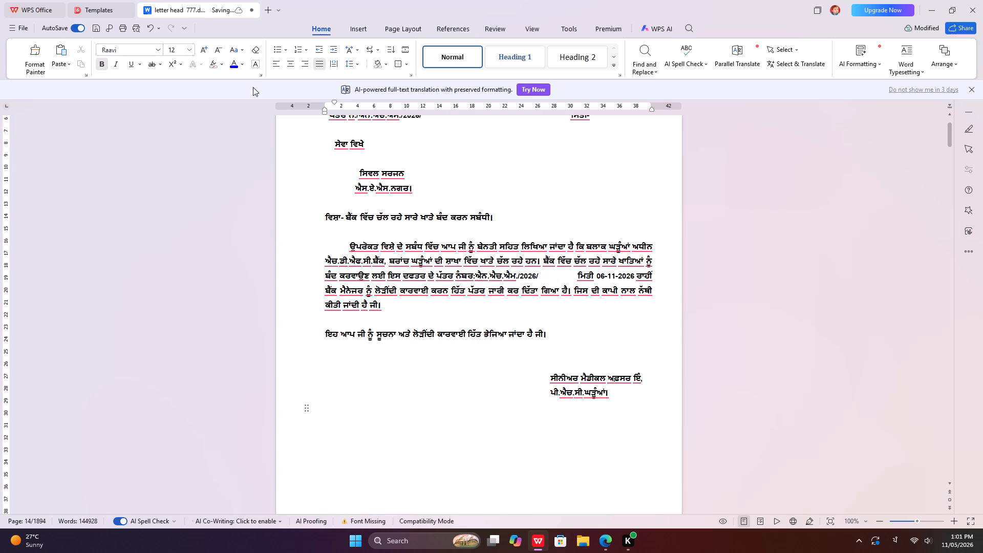
left_click_drag(322, 280, 388, 280)
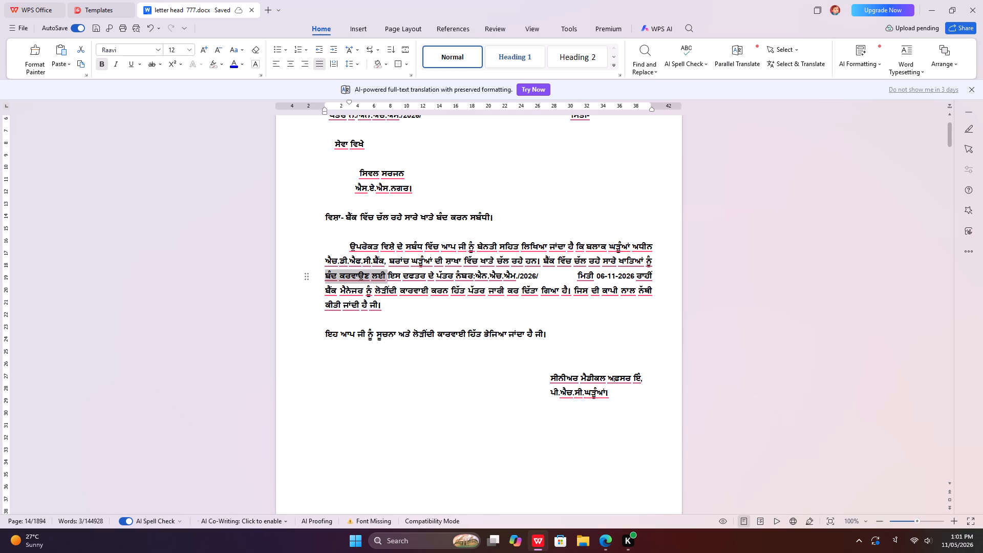
left_click(651, 279)
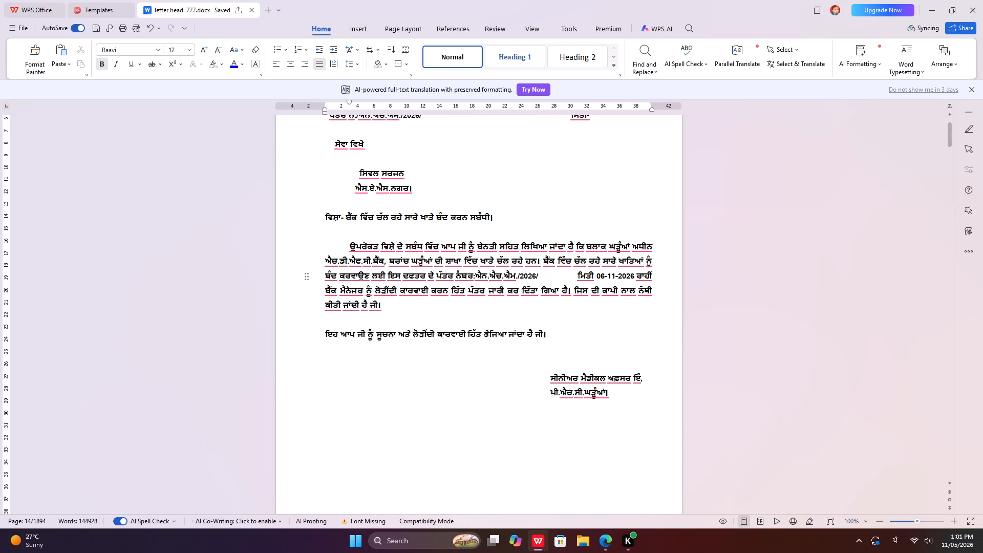
left_click_drag(323, 291, 356, 290)
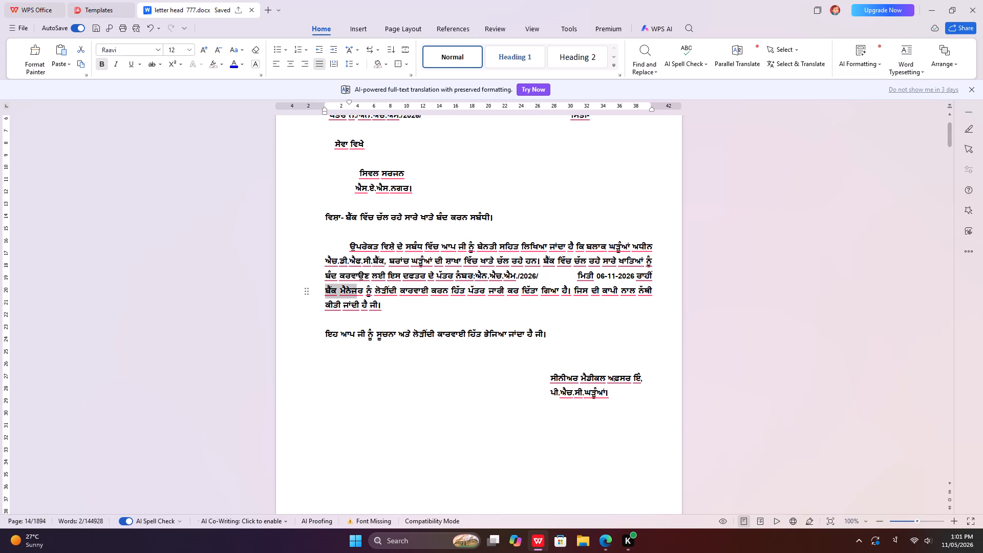
left_click_drag(356, 290, 553, 294)
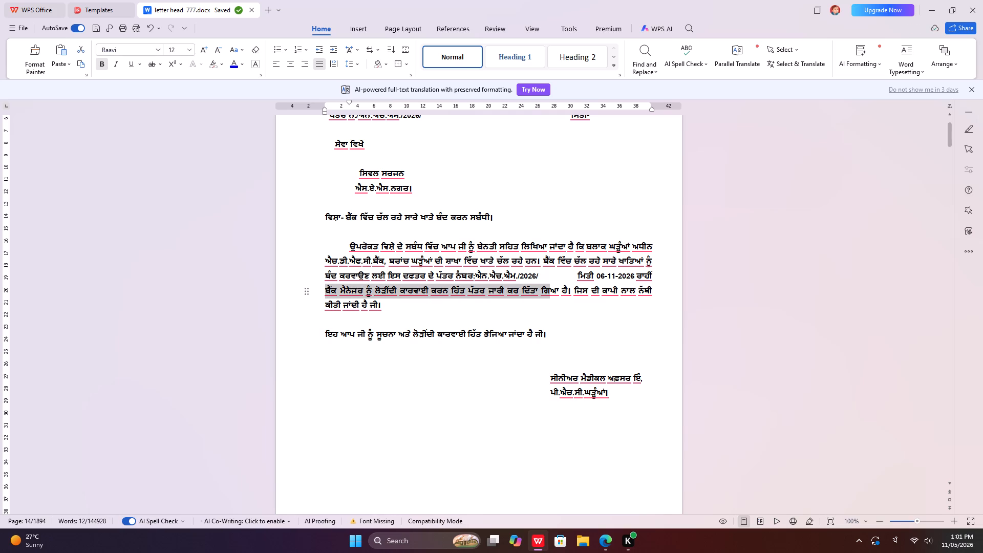
left_click_drag(553, 294, 560, 295)
left_click_drag(560, 295, 574, 299)
left_click_drag(574, 299, 572, 297)
left_click(586, 334)
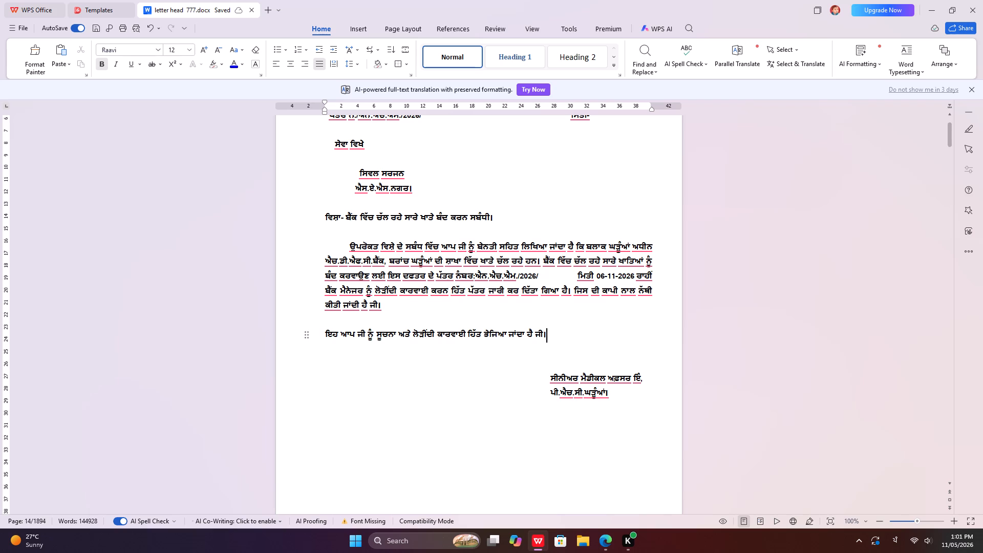
Save the letter with its shortened bank wording.
left_click(17, 28)
left_click(49, 107)
Check the letter's layout down to the page end, including the closing line and the signature block.
left_click(429, 359)
scroll(431, 358, "down", 6)
scroll(432, 358, "up", 7)
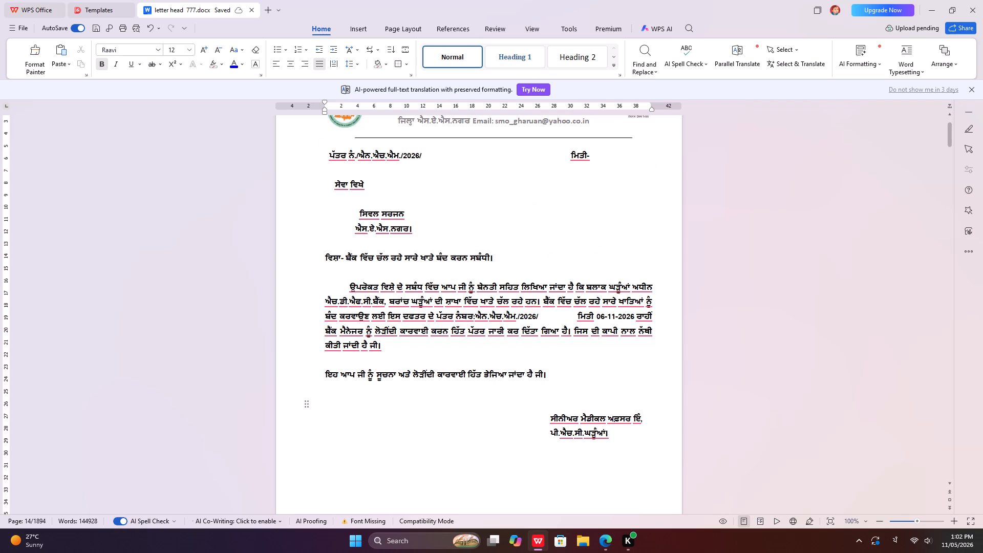
scroll(434, 360, "down", 6)
scroll(434, 363, "up", 6)
scroll(415, 372, "down", 7)
scroll(413, 394, "up", 4)
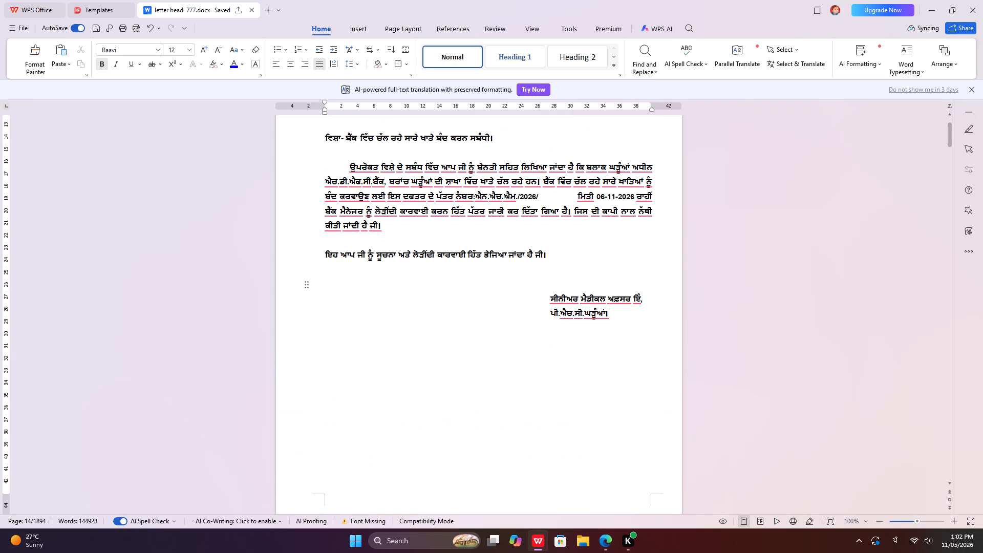
left_click(444, 302)
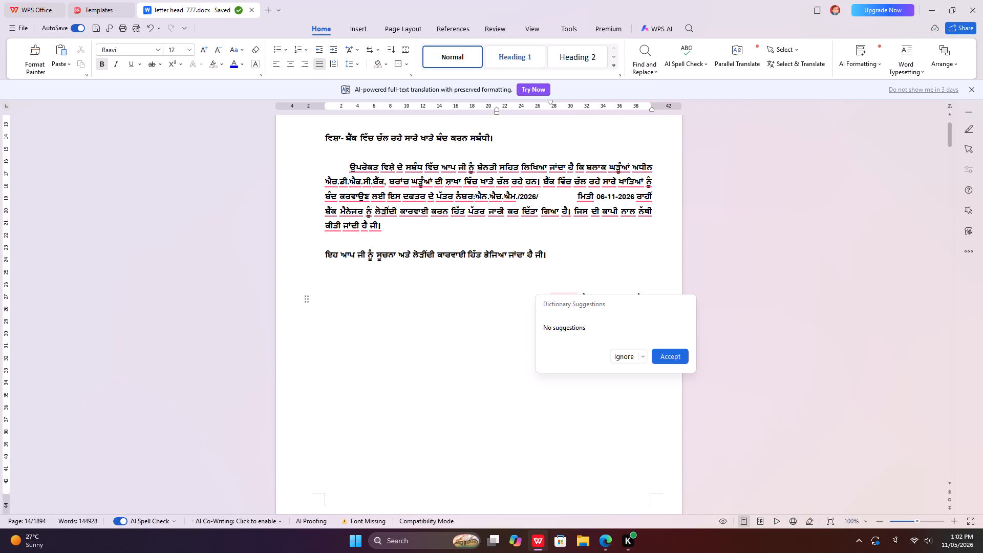
scroll(363, 332, "up", 2)
left_click(582, 340)
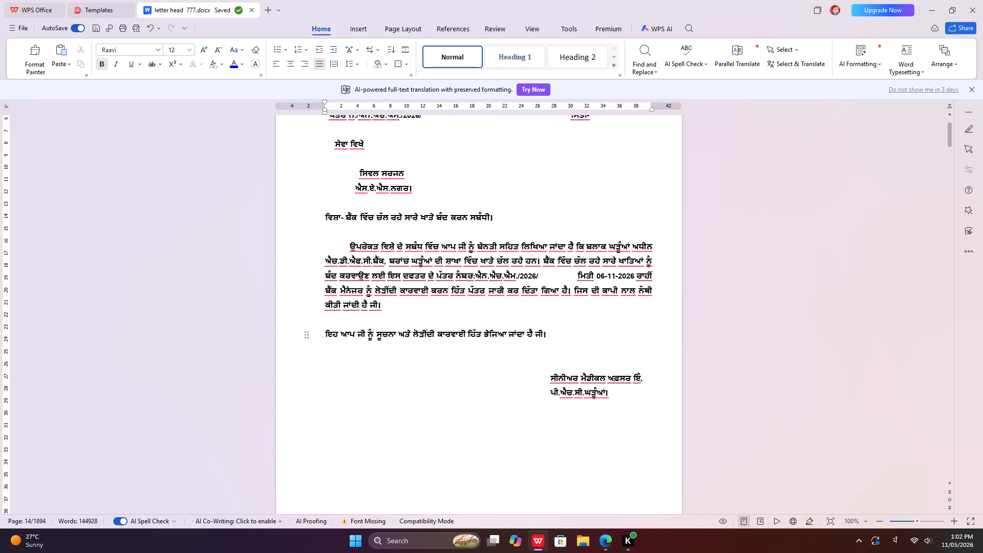
left_click(582, 341)
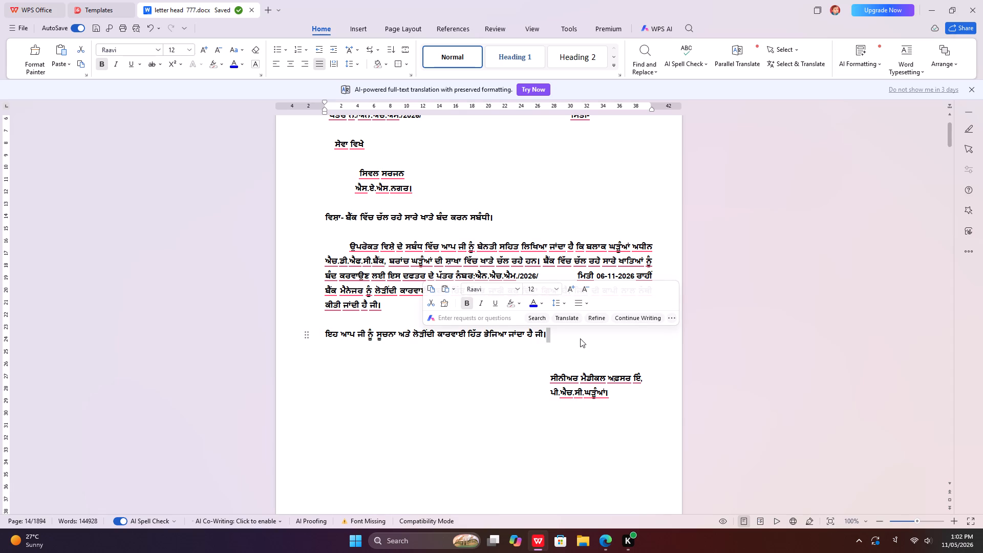
left_click(561, 338)
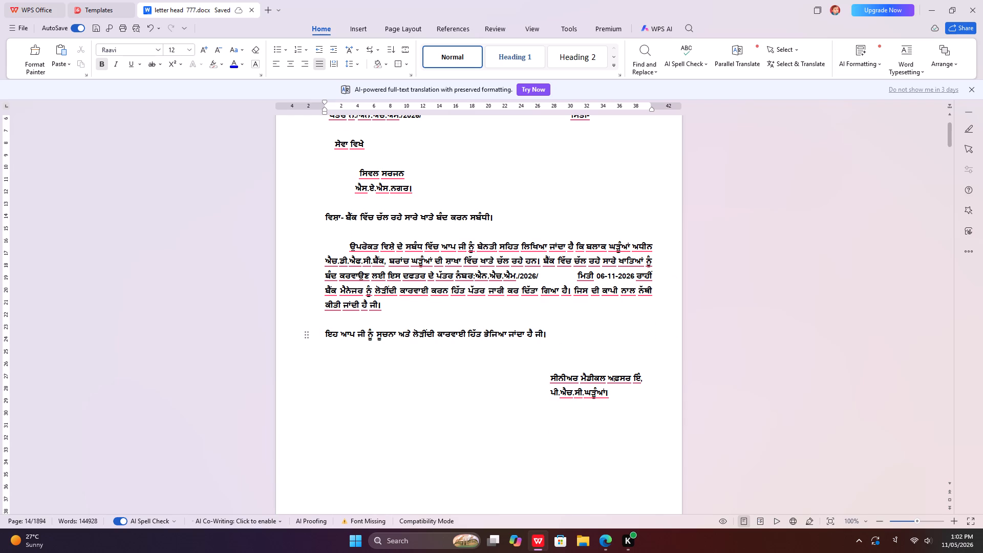
Review the whole letter once more from the letterhead and addressee through the subject, body paragraph and signature block.
scroll(451, 352, "up", 3)
left_click(385, 411)
left_click(361, 381)
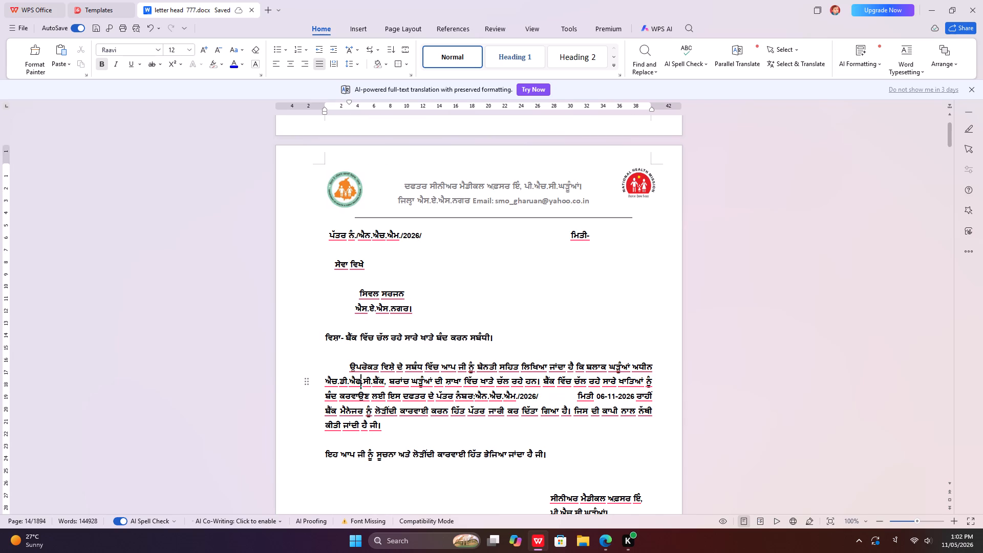
scroll(361, 381, "down", 6)
scroll(369, 385, "up", 6)
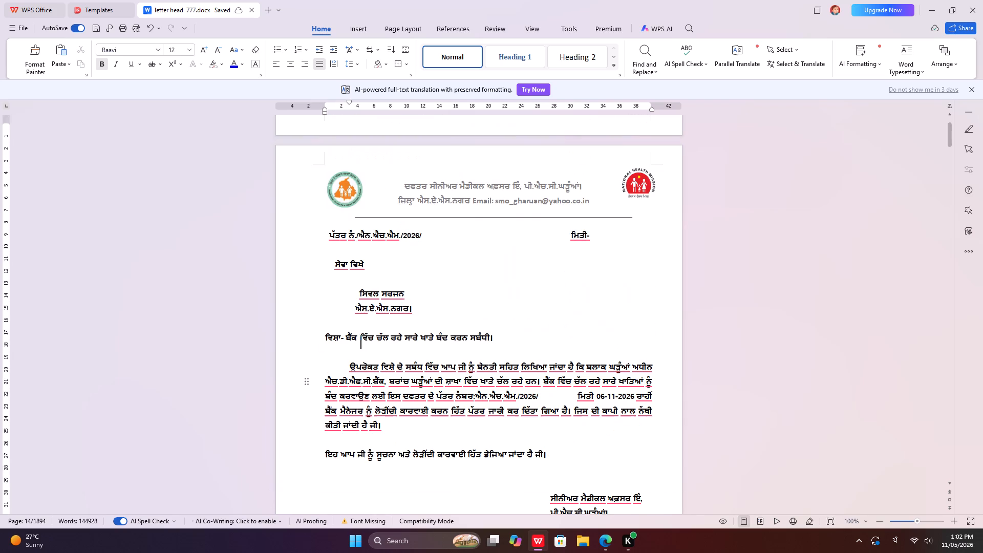
left_click(405, 408)
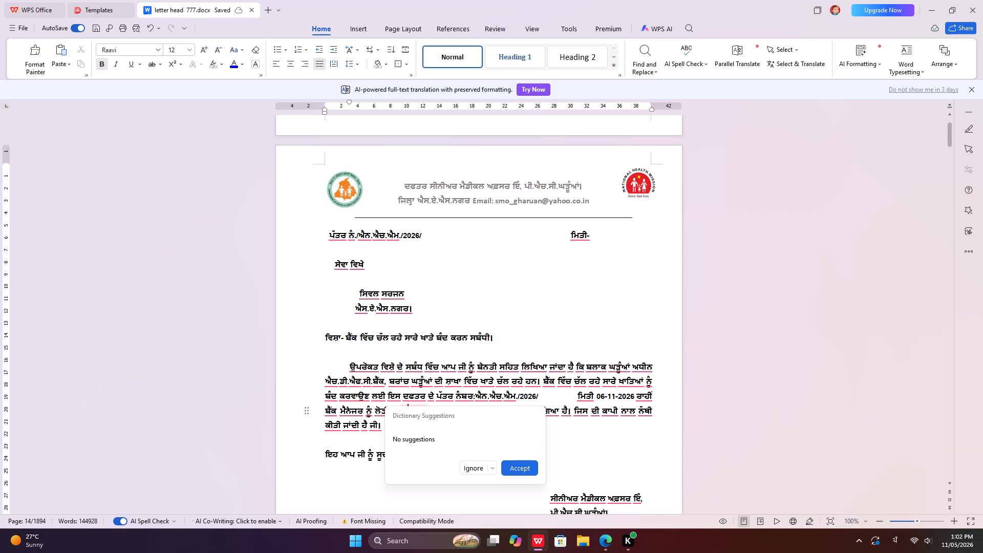
scroll(408, 402, "down", 4)
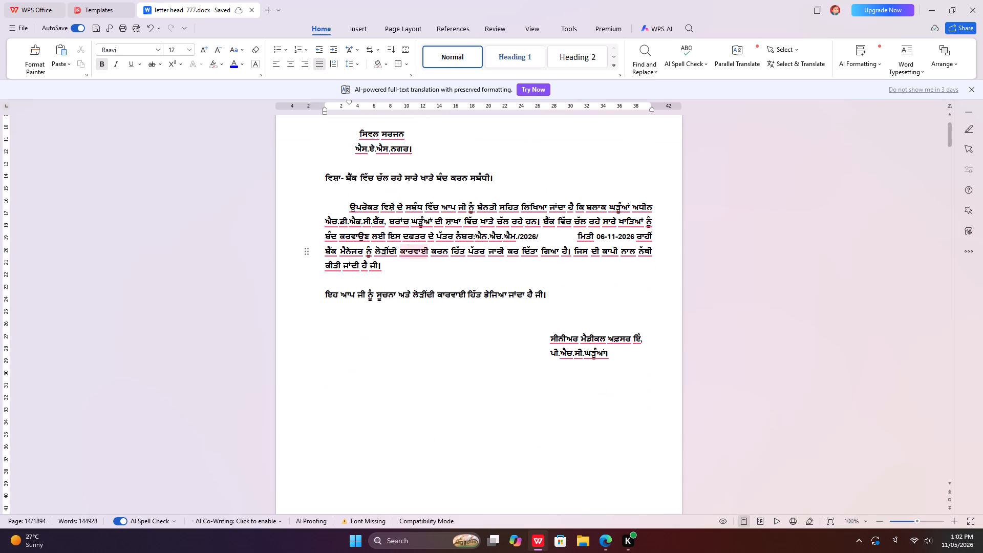
scroll(411, 402, "up", 2)
left_click(416, 325)
left_click(412, 295)
left_click(411, 290)
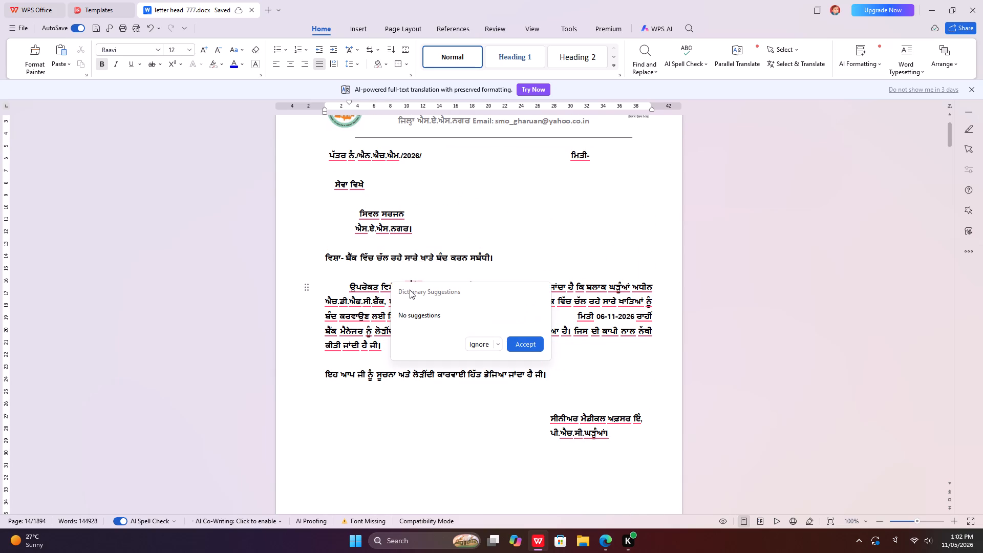
left_click(400, 386)
left_click(390, 379)
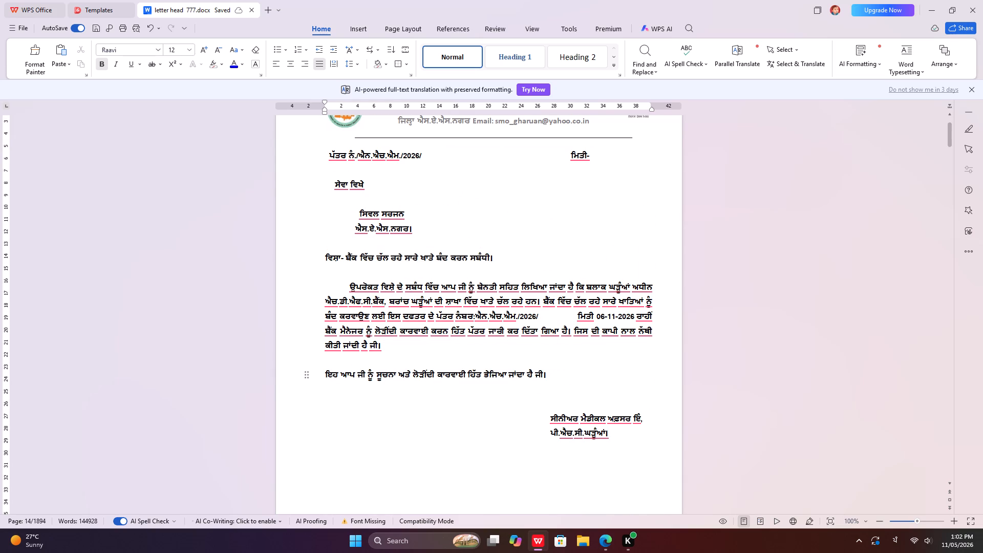
left_click(386, 326)
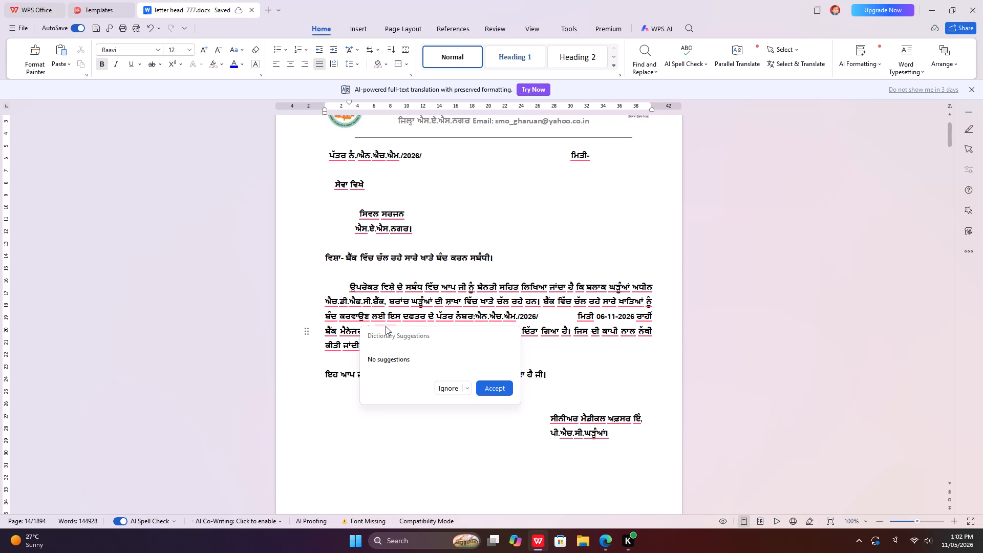
scroll(398, 333, "down", 4)
left_click(463, 443)
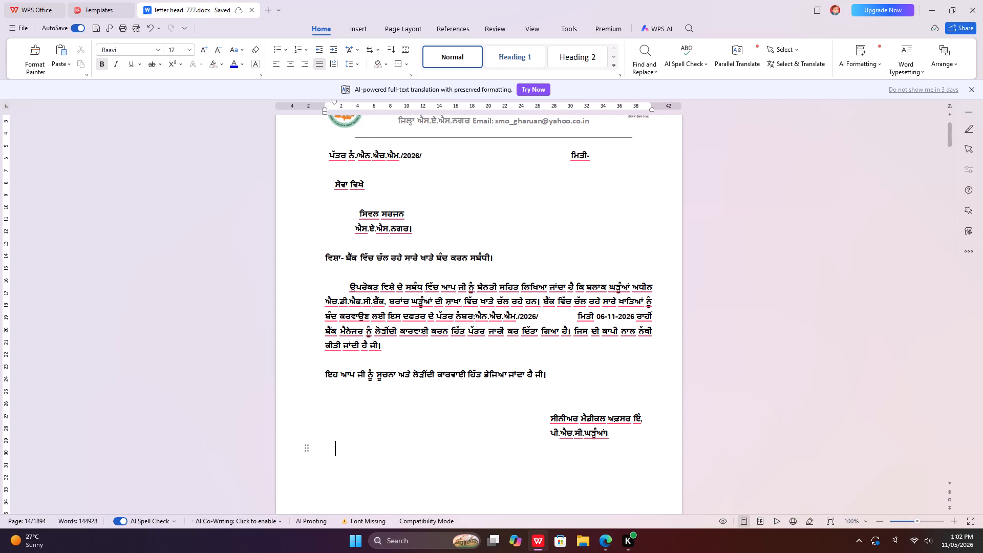
scroll(460, 422, "up", 1)
left_click(484, 337)
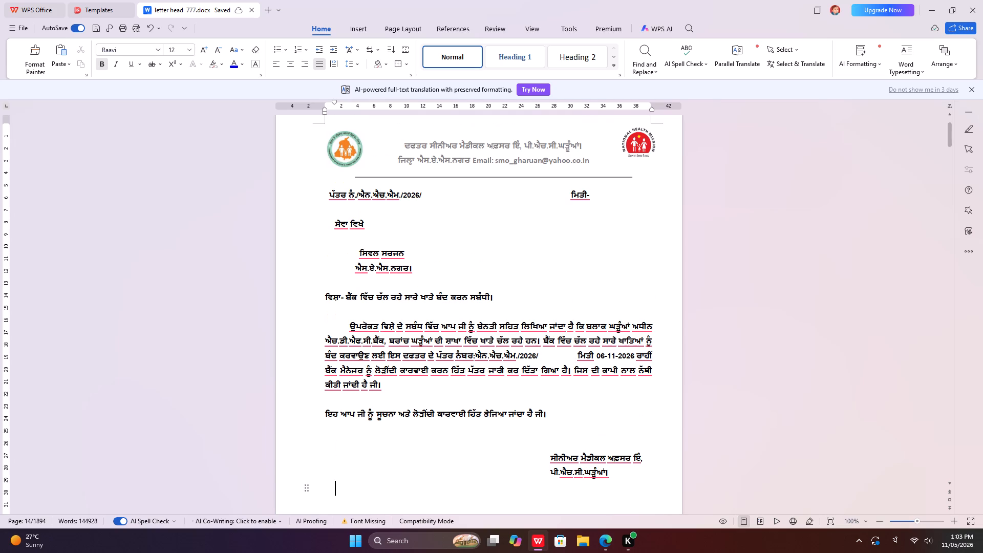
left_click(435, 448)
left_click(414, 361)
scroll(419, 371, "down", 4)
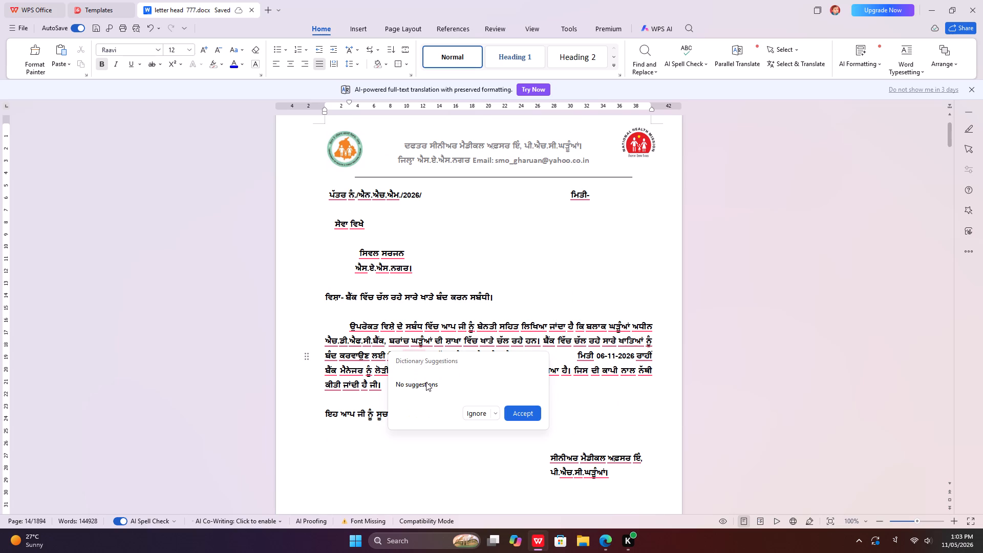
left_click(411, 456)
Pad the last line of the body paragraph, after ਕੀਤੀ ਜਾਂਦੀ ਹੈ ਜੀ।, with a long run of blank spaces.
left_click(396, 388)
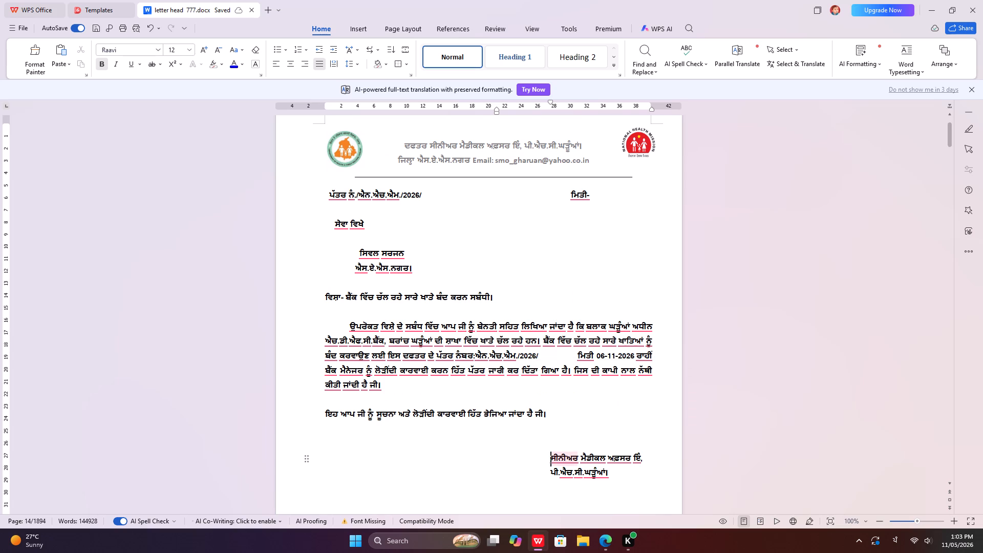
key("space")
key("space")
key("space")
key("space")
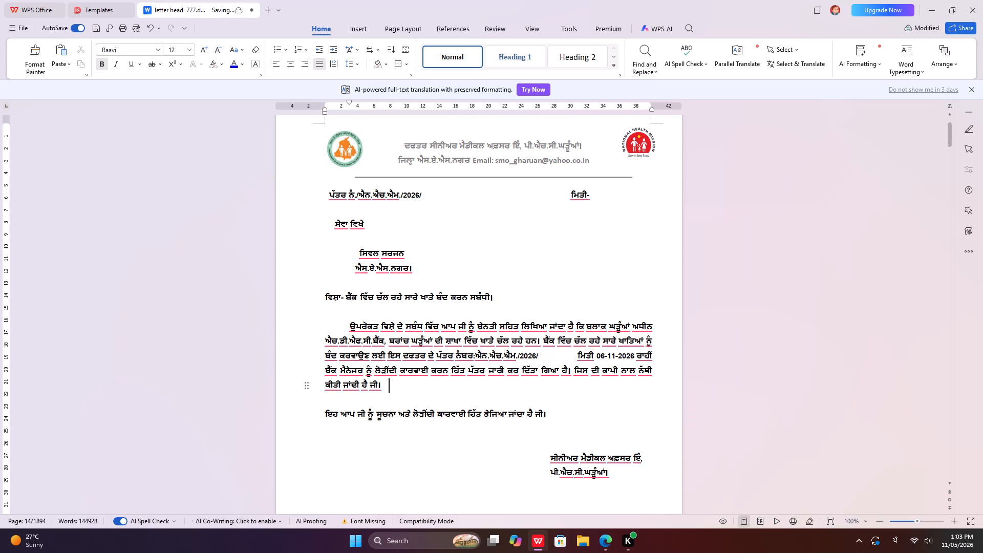
key("space")
key("space")
key("space")
key("space")
key("space")
key("space")
key("space")
key("space")
key("space")
key("space")
key("space")
key("space")
key("space")
key("space")
key("space")
key("space")
key("space")
key("space")
key("space")
key("space")
key("space")
key("space")
key("space")
key("space")
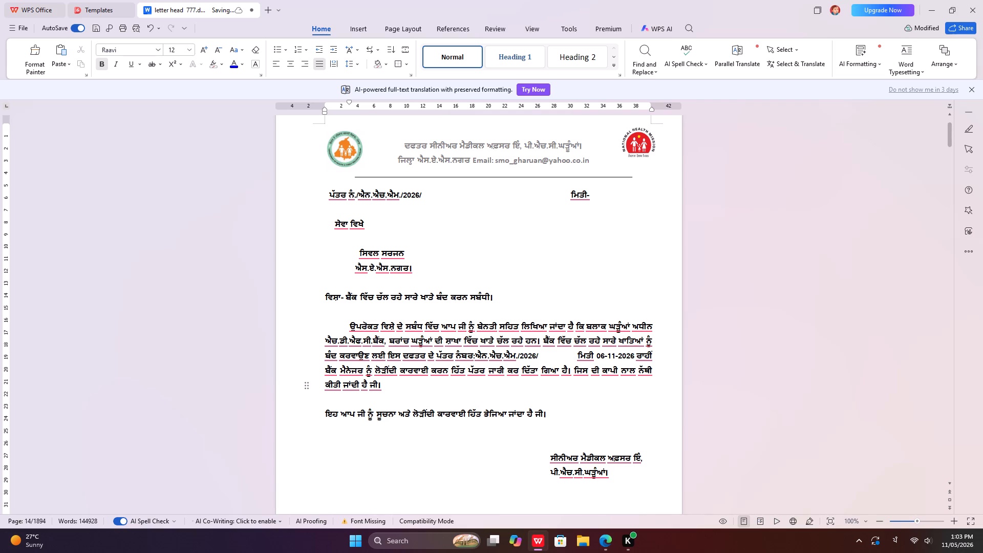
key("space")
key("space")
key("space")
key("space")
key("space")
key("space")
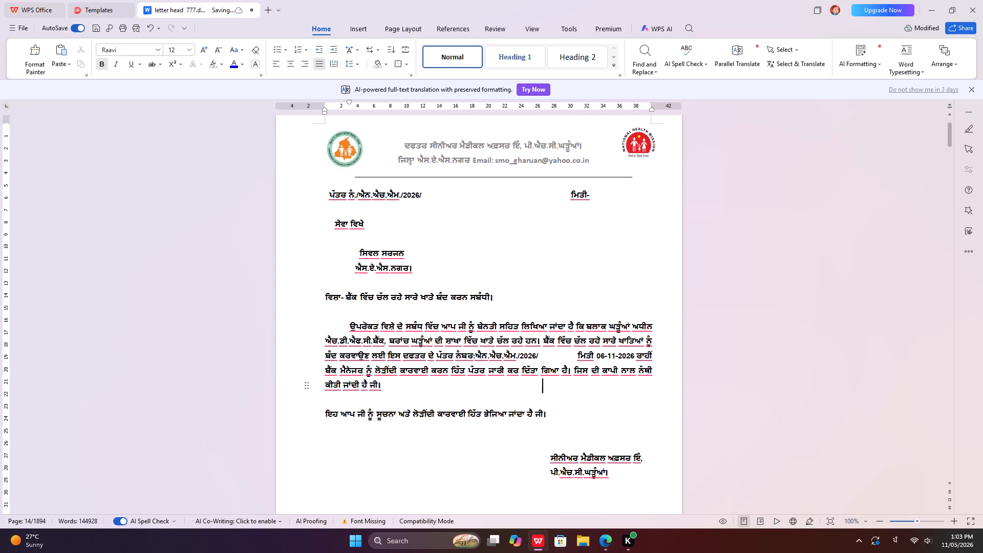
key("space")
key("space")
key("space")
key("space")
key("space")
key("space")
key("space")
key("space")
key("space")
key("space")
key("space")
key("space")
key("space")
key("space")
key("space")
key("space")
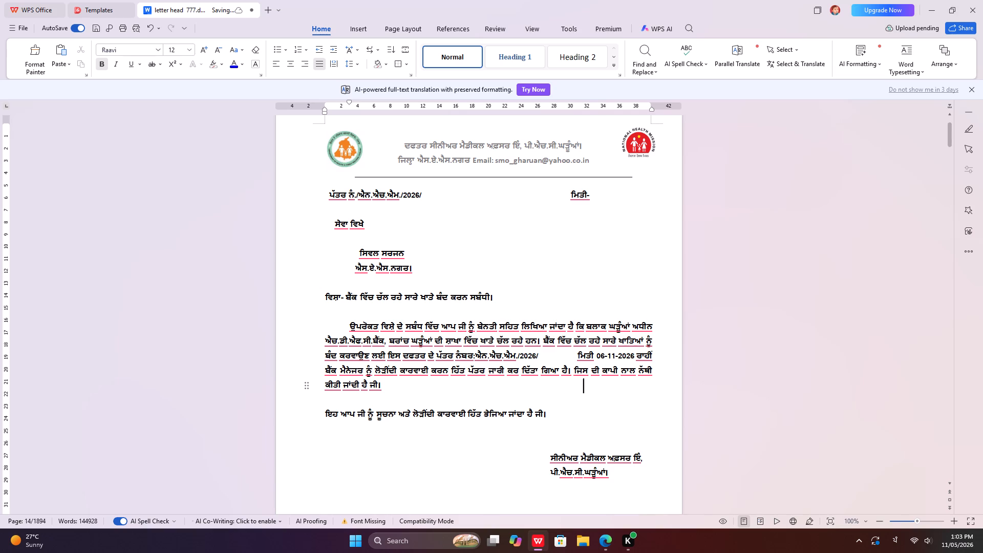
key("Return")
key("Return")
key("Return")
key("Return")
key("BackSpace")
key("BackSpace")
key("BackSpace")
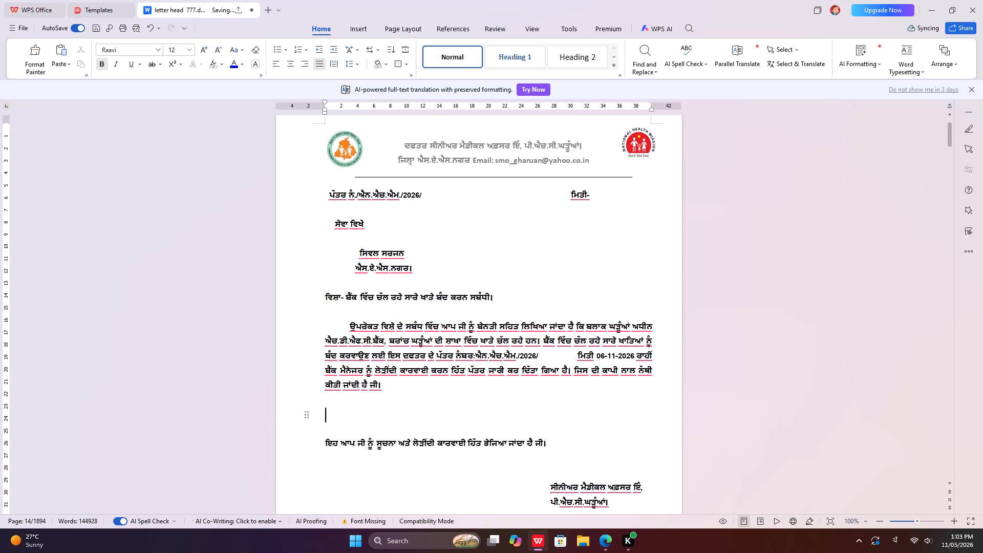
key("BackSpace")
Insert a long run of blank lines between the body paragraph and the closing line, pushing the closing line onto the following page.
key("Return")
key("Return")
key("Return")
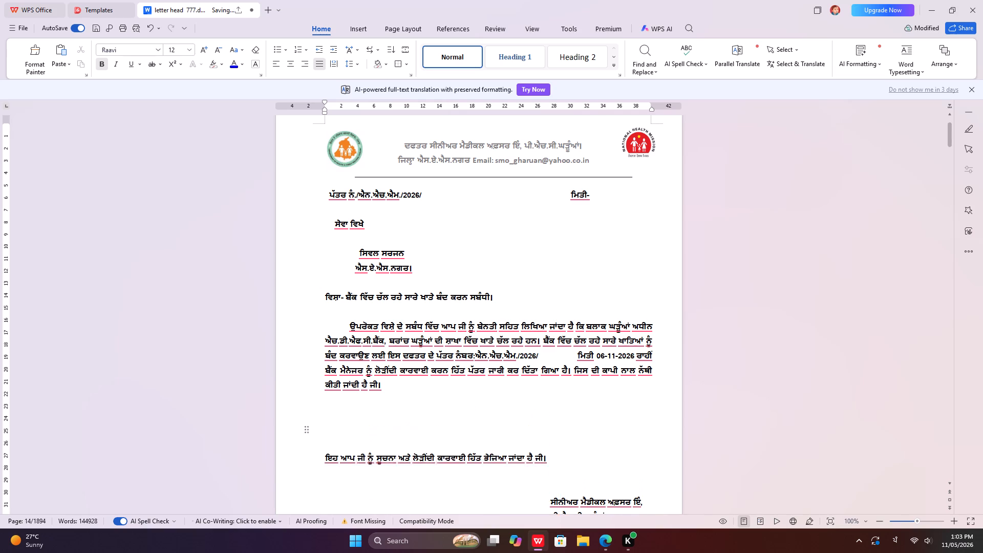
key("Return")
key("Return")
key("Return")
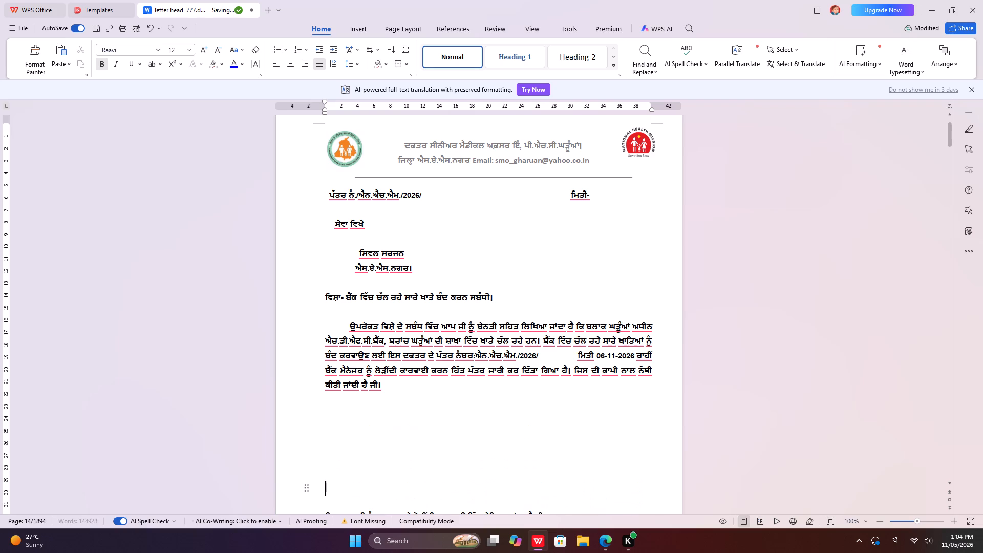
key("Return")
key("Return")
key("Return")
key("Return")
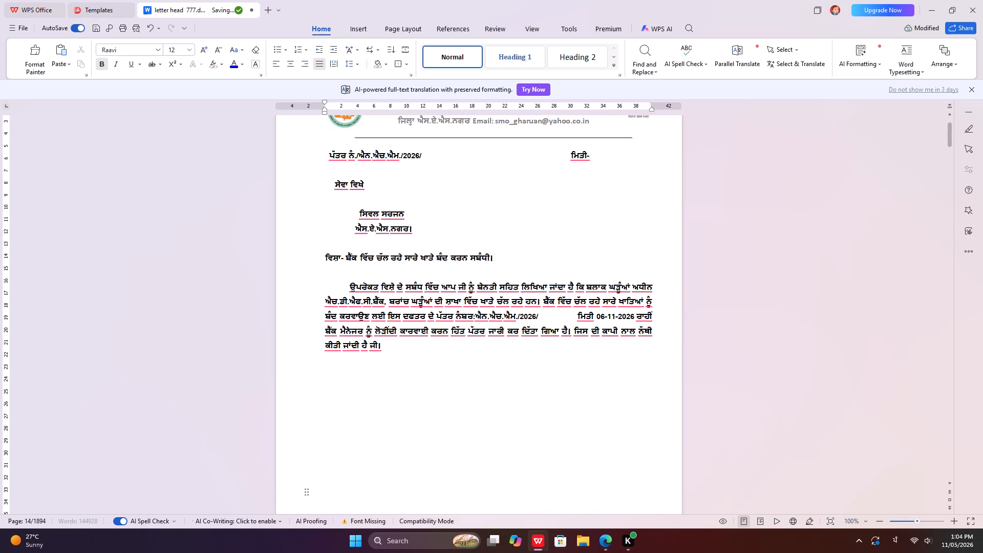
key("Return")
key("Return")
key("Return")
key("Return")
key("Return")
key("Return")
key("Return")
key("Return")
key("Return")
key("Return")
key("Return")
key("Return")
key("Return")
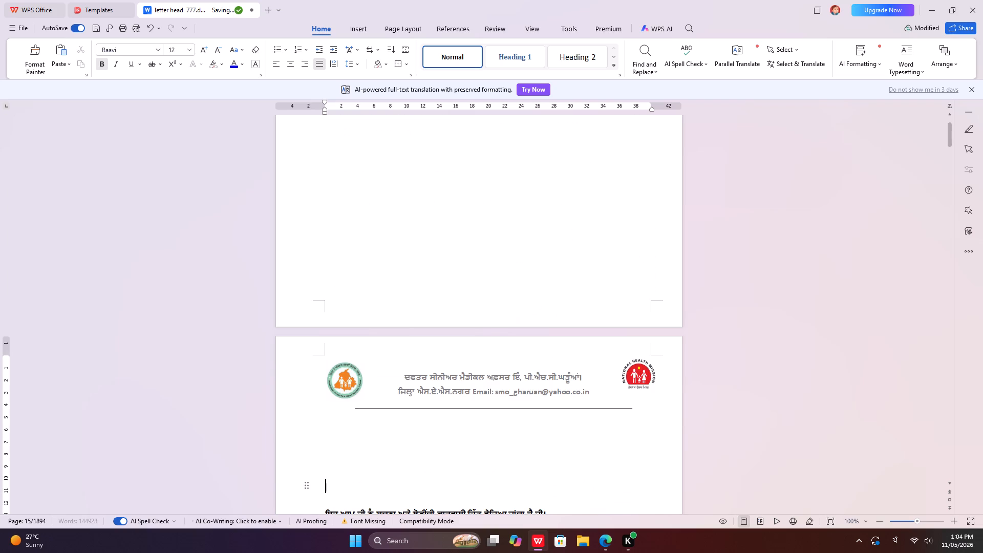
Remove most of the added blank lines, leaving about five between the body paragraph and the closing line.
key("BackSpace")
key("BackSpace")
key("BackSpace")
key("BackSpace")
key("BackSpace")
key("BackSpace")
key("BackSpace")
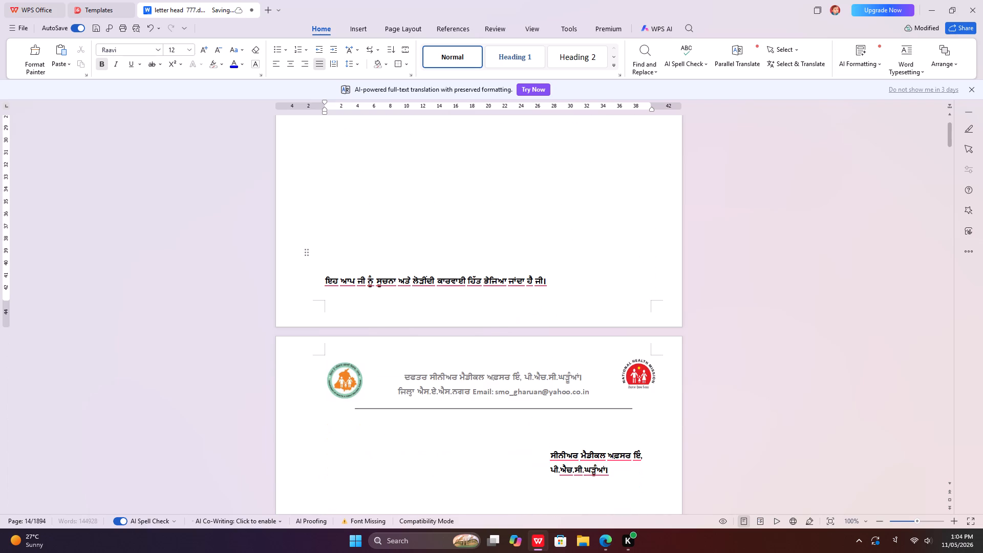
key("BackSpace")
key("BackSpace")
key("BackSpace")
key("BackSpace")
key("BackSpace")
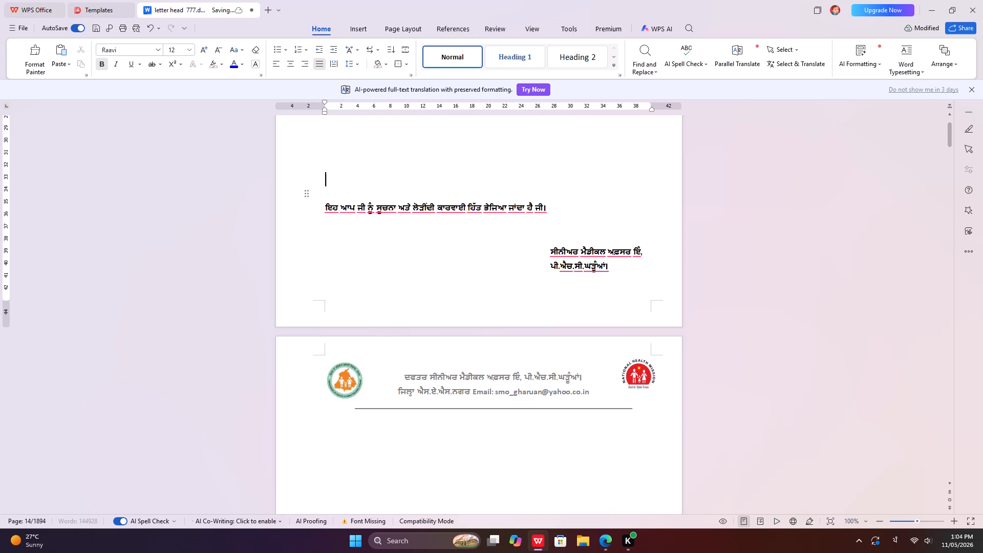
key("BackSpace")
key("BackSpace")
key("BackSpace")
key("BackSpace")
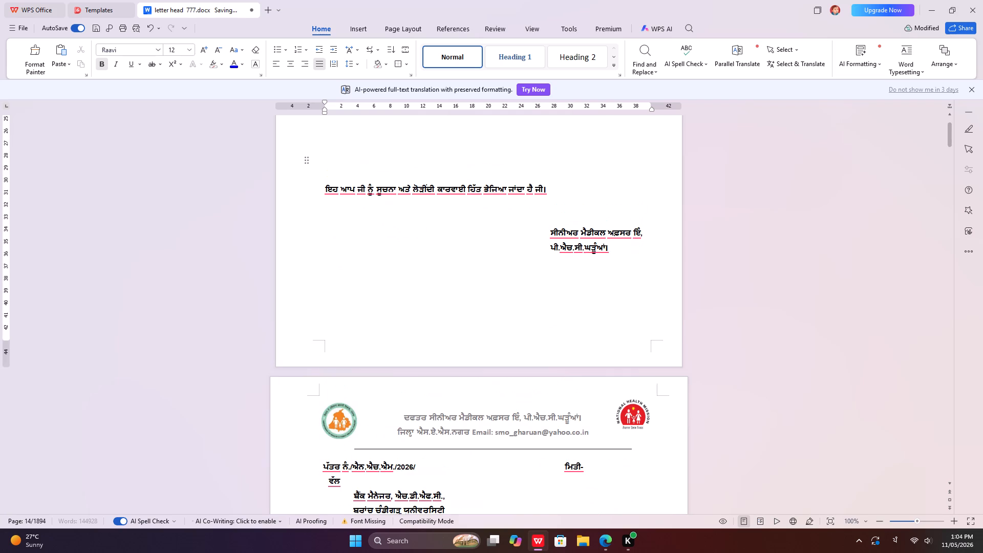
key("BackSpace")
key("BackSpace")
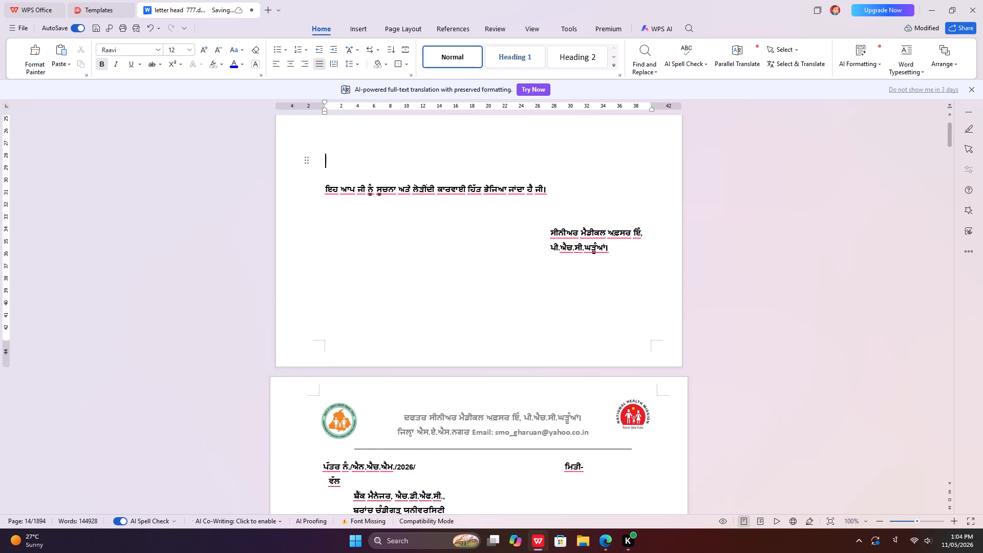
key("BackSpace")
key("BackSpace")
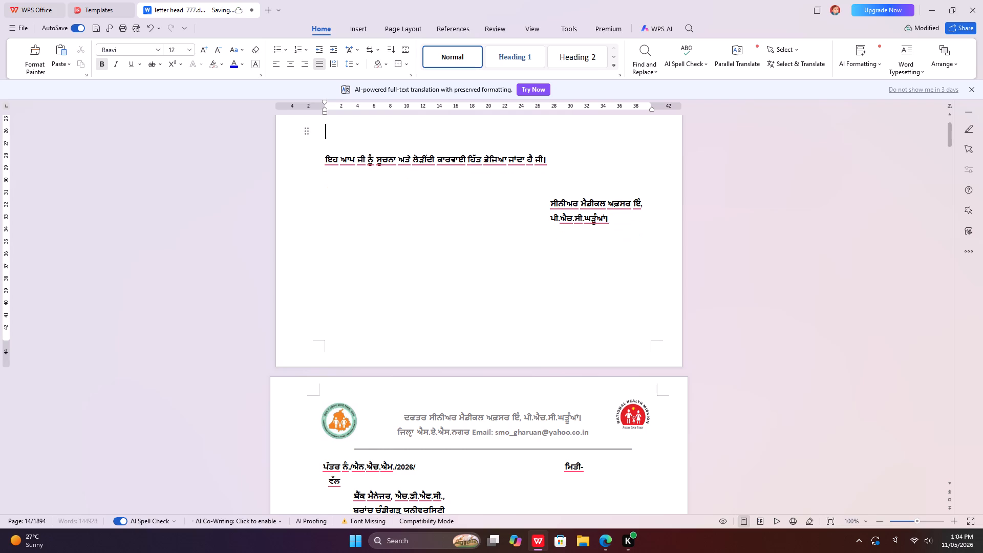
scroll(617, 465, "up", 4)
scroll(471, 393, "up", 4)
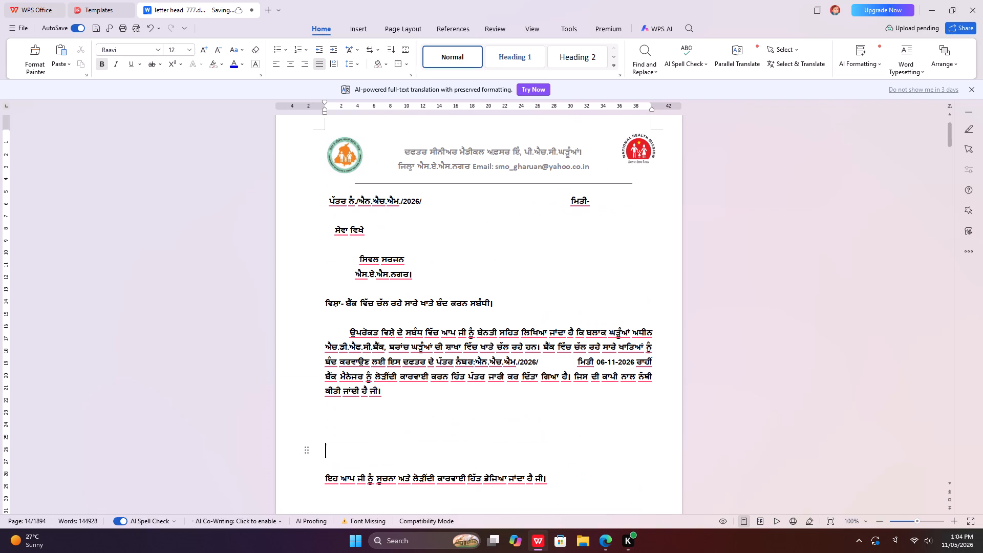
Delete several of the padding spaces after ਕੀਤੀ ਜਾਂਦੀ ਹੈ ਜੀ। on the last line of the body paragraph.
left_click(395, 417)
left_click(414, 408)
left_click(437, 394)
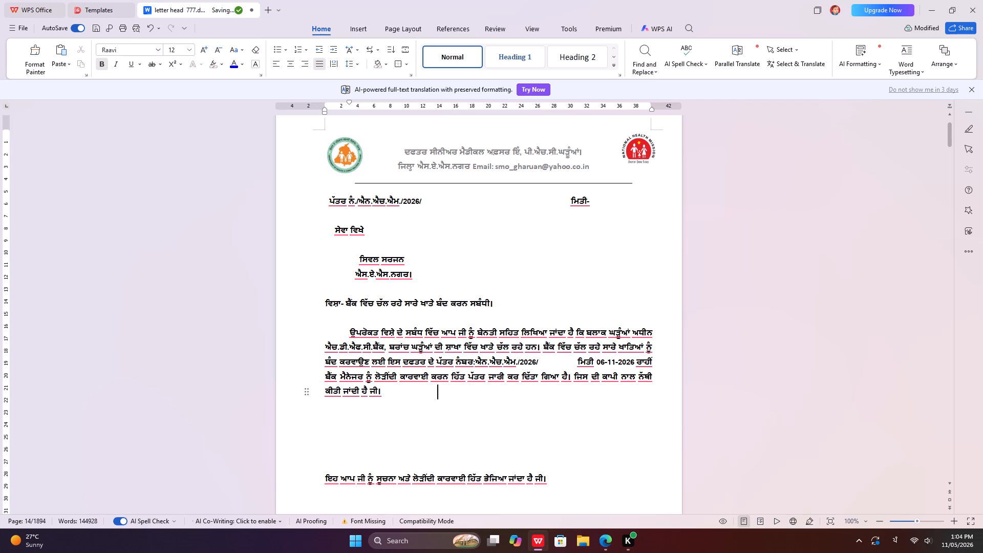
key("Delete")
key("Delete")
key("Delete")
key("Delete")
key("Delete")
key("Delete")
Delete the extra blank lines between the body paragraph and the closing line, leaving a single blank line between them.
left_click(402, 428)
key("Delete")
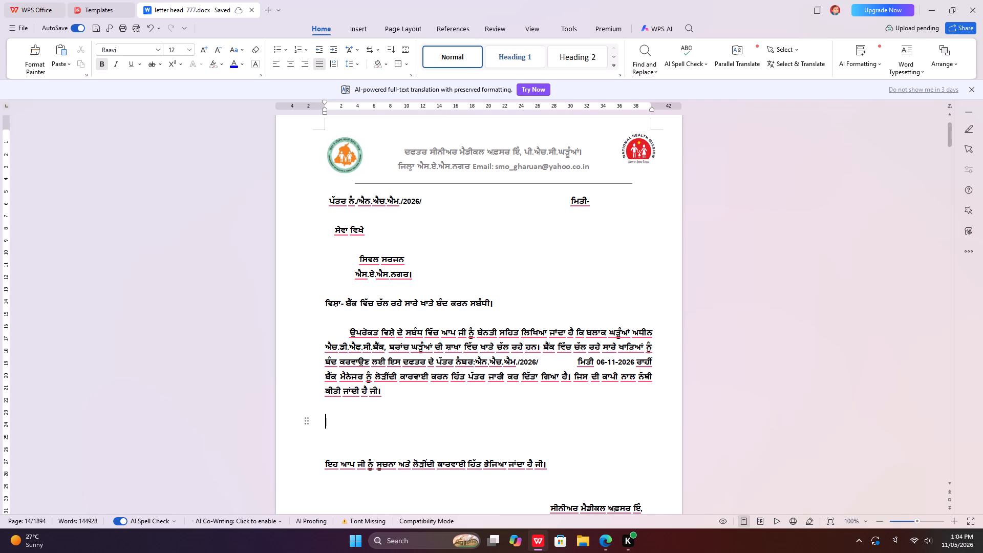
key("Delete")
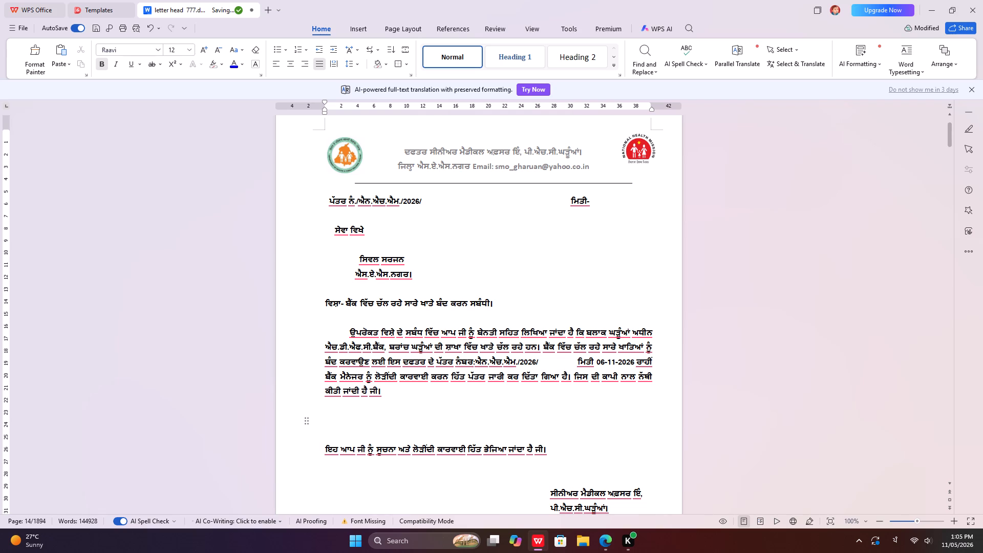
key("Delete")
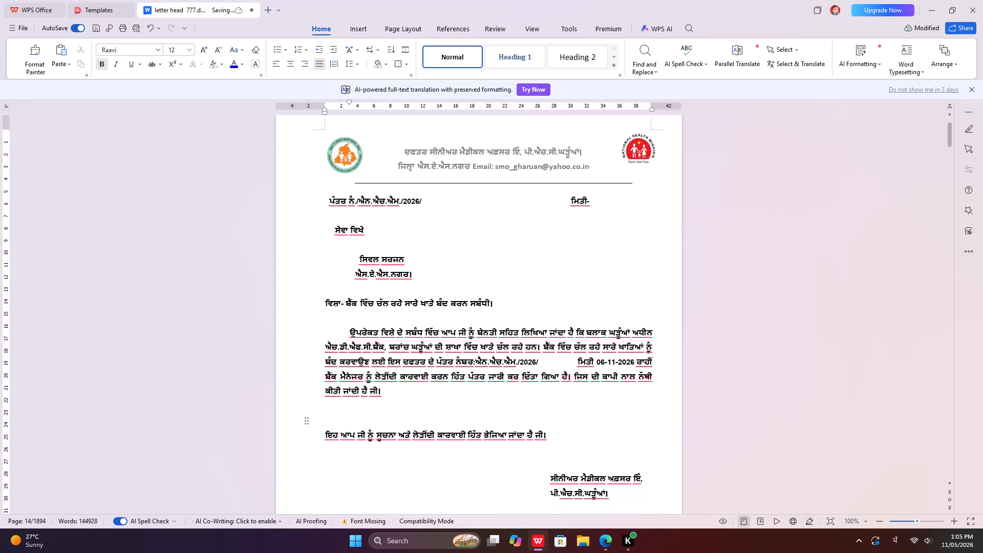
key("Delete")
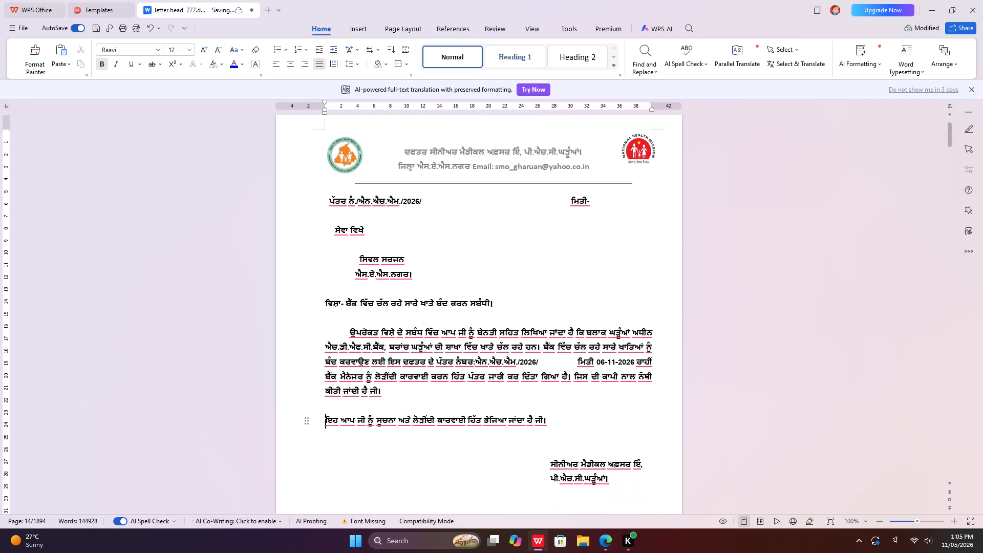
Save the finished letter in letter head 777.docx and close the application window.
scroll(794, 413, "down", 2)
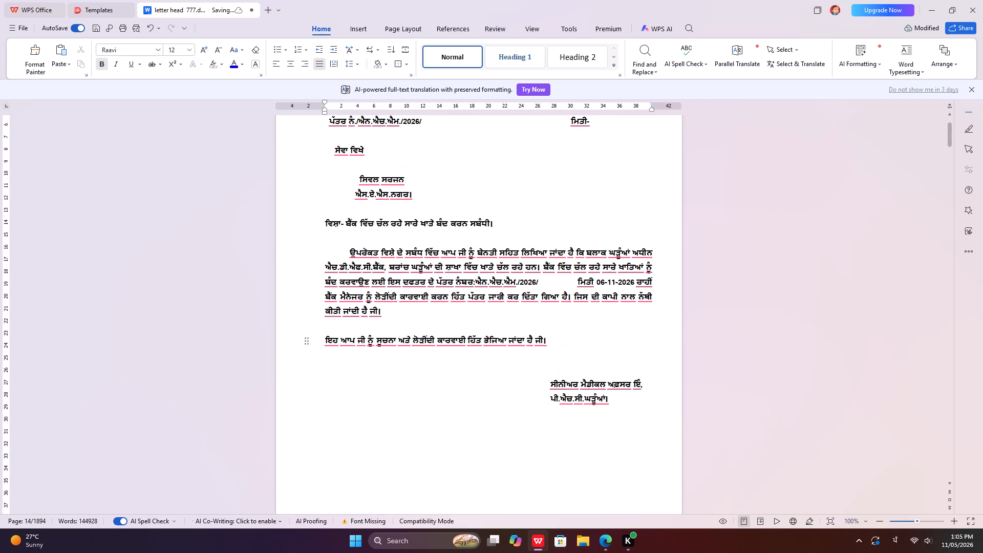
left_click(446, 370)
left_click(15, 29)
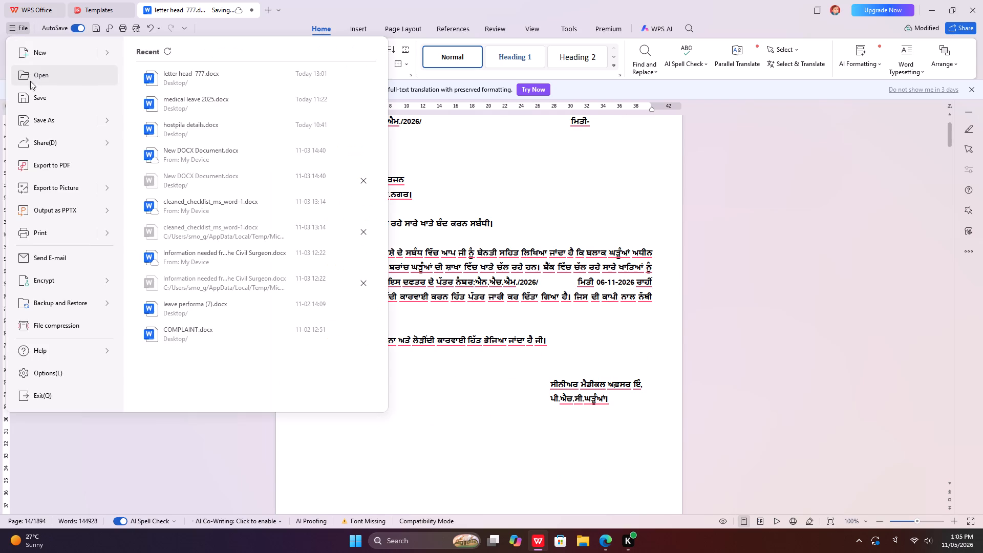
left_click(42, 98)
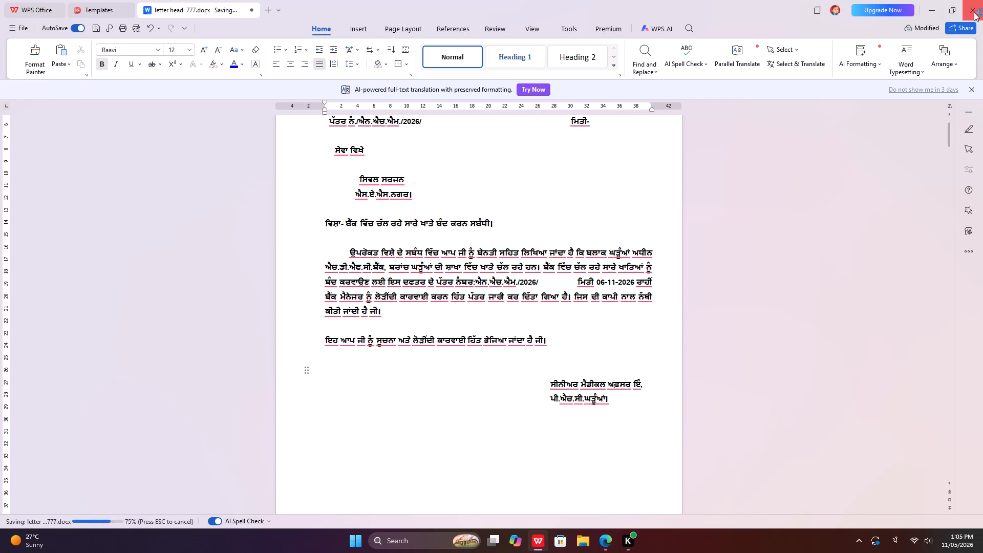
left_click(974, 12)
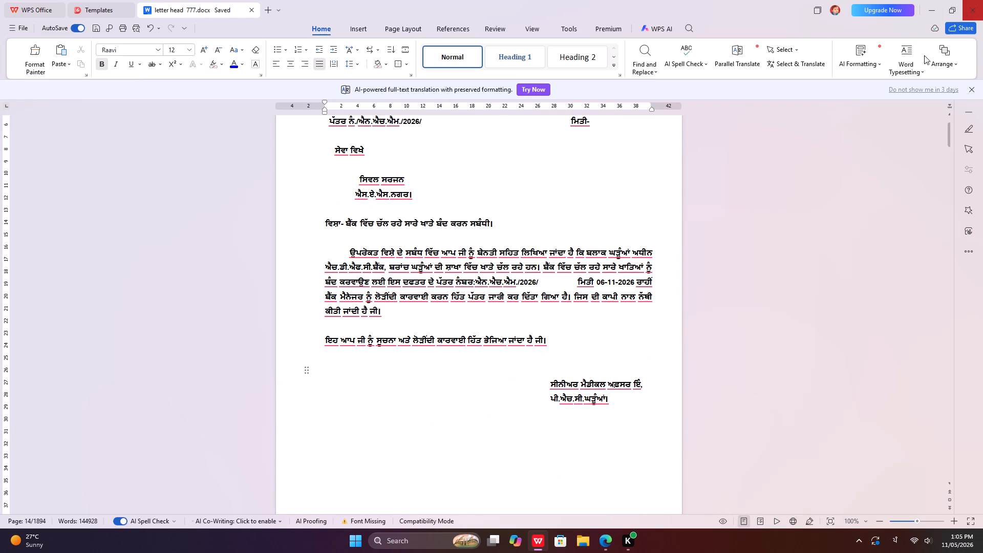